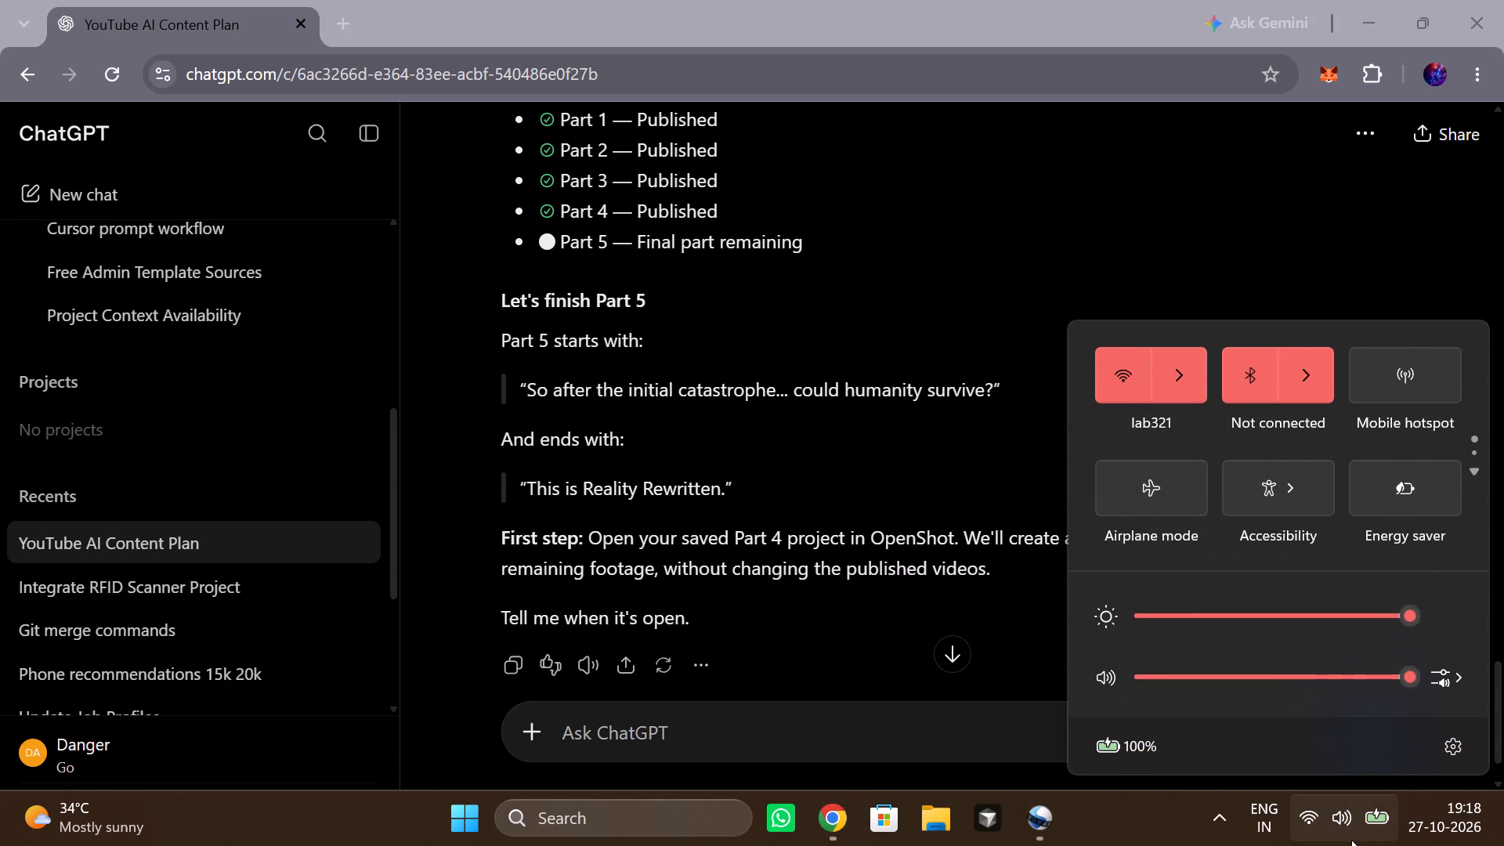
left_click(1317, 383)
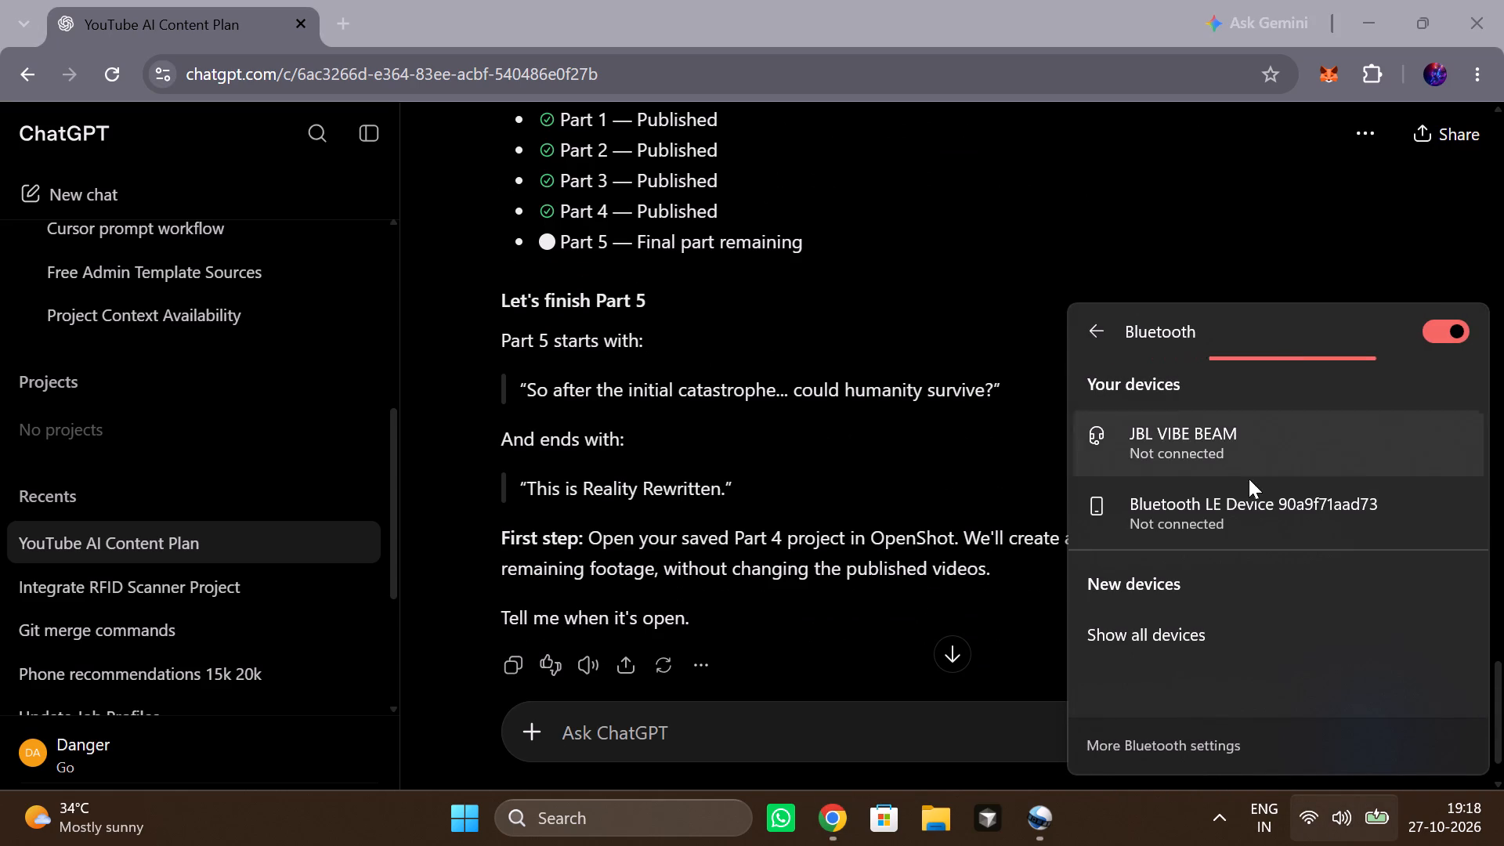
left_click(1244, 438)
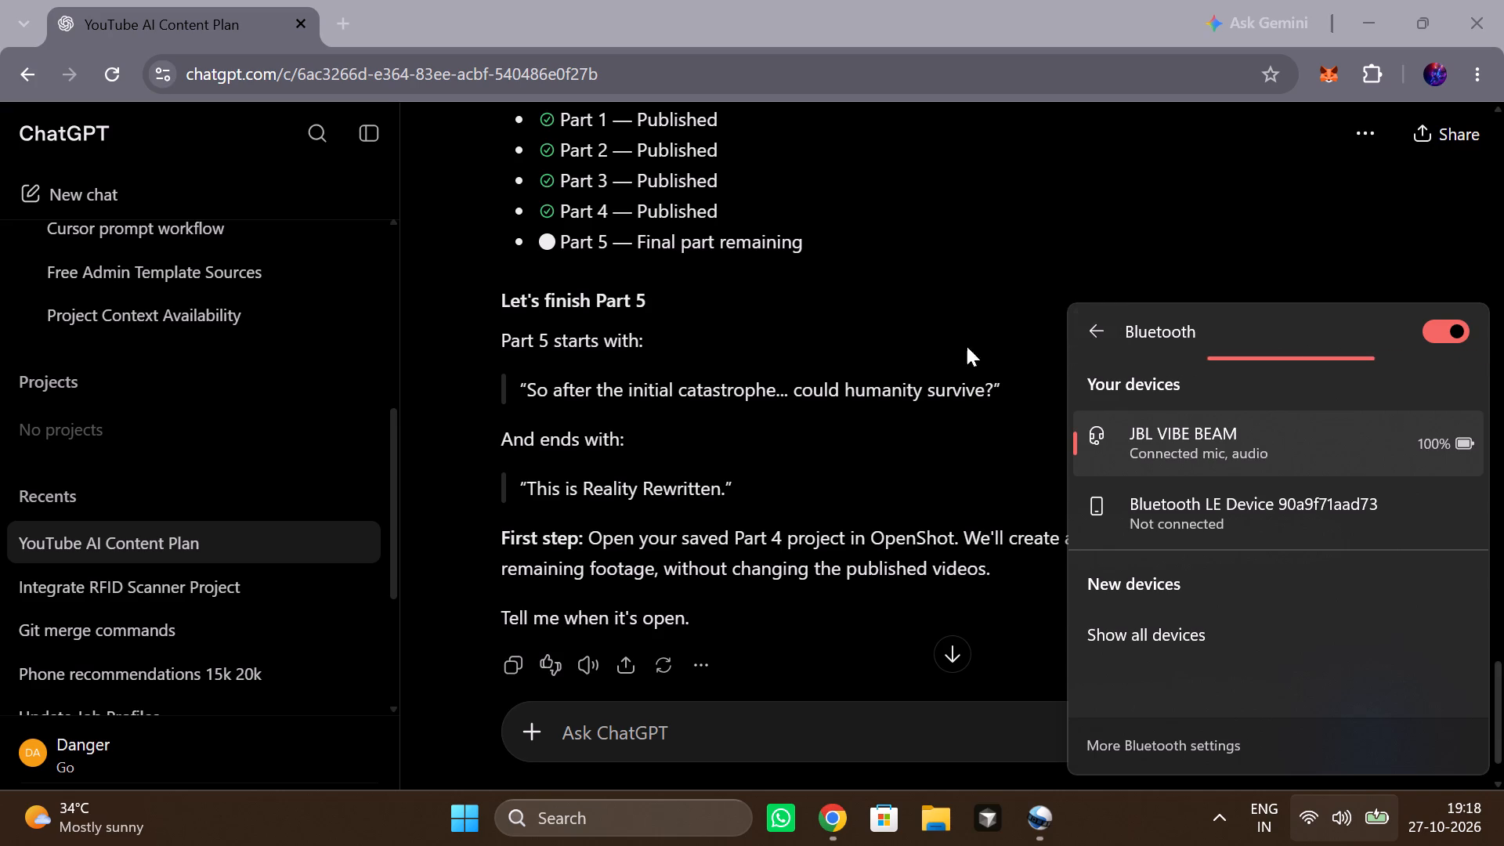
left_click(941, 304)
Switch to OpenShot and import the video "Reality Rewritten - Earth Stops Rotating.mp4" into the untitled project.
left_click(1042, 812)
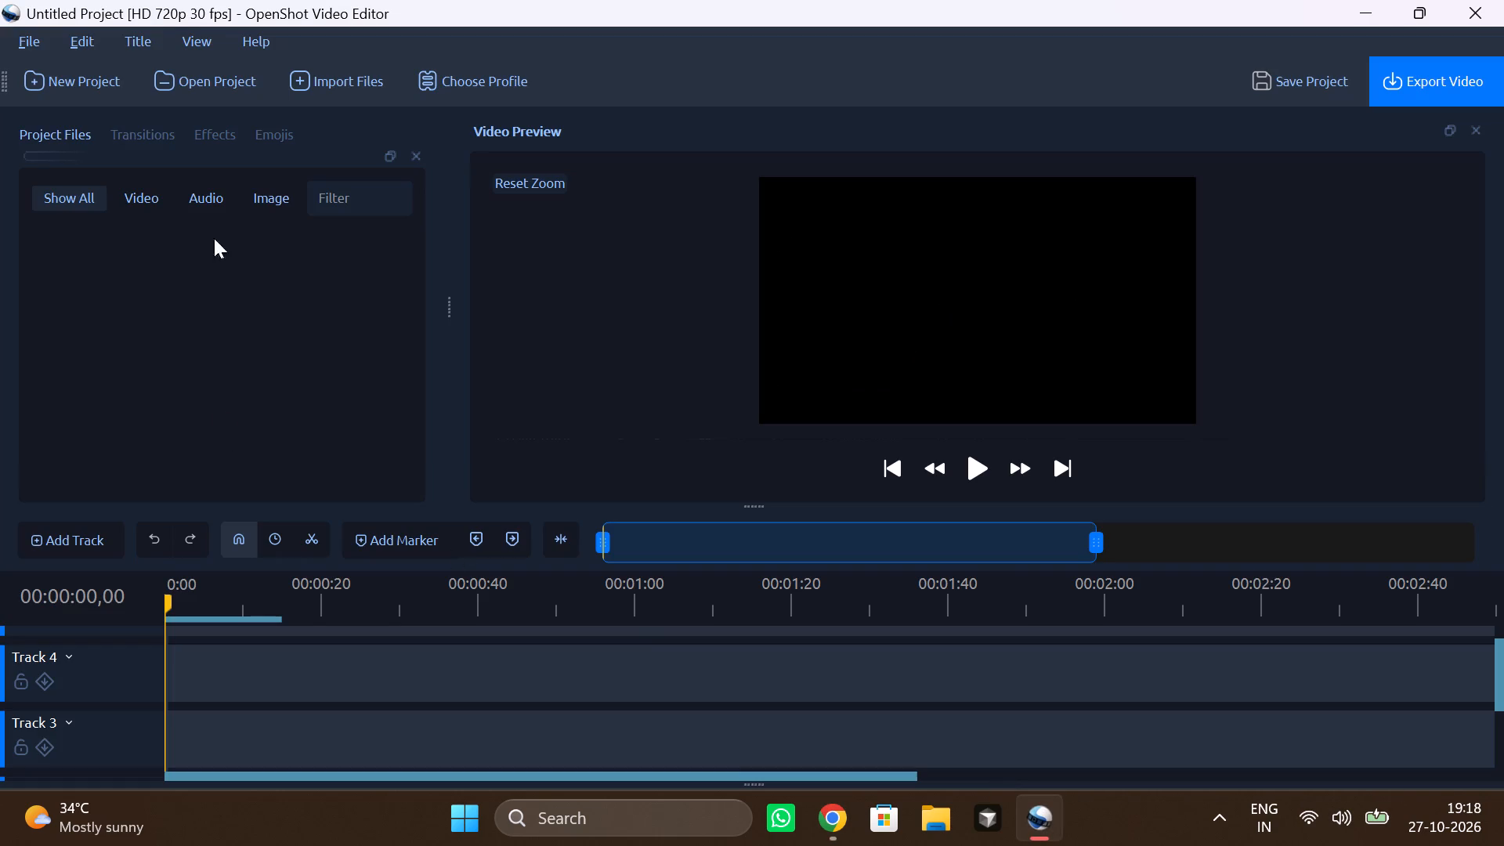
left_click(321, 78)
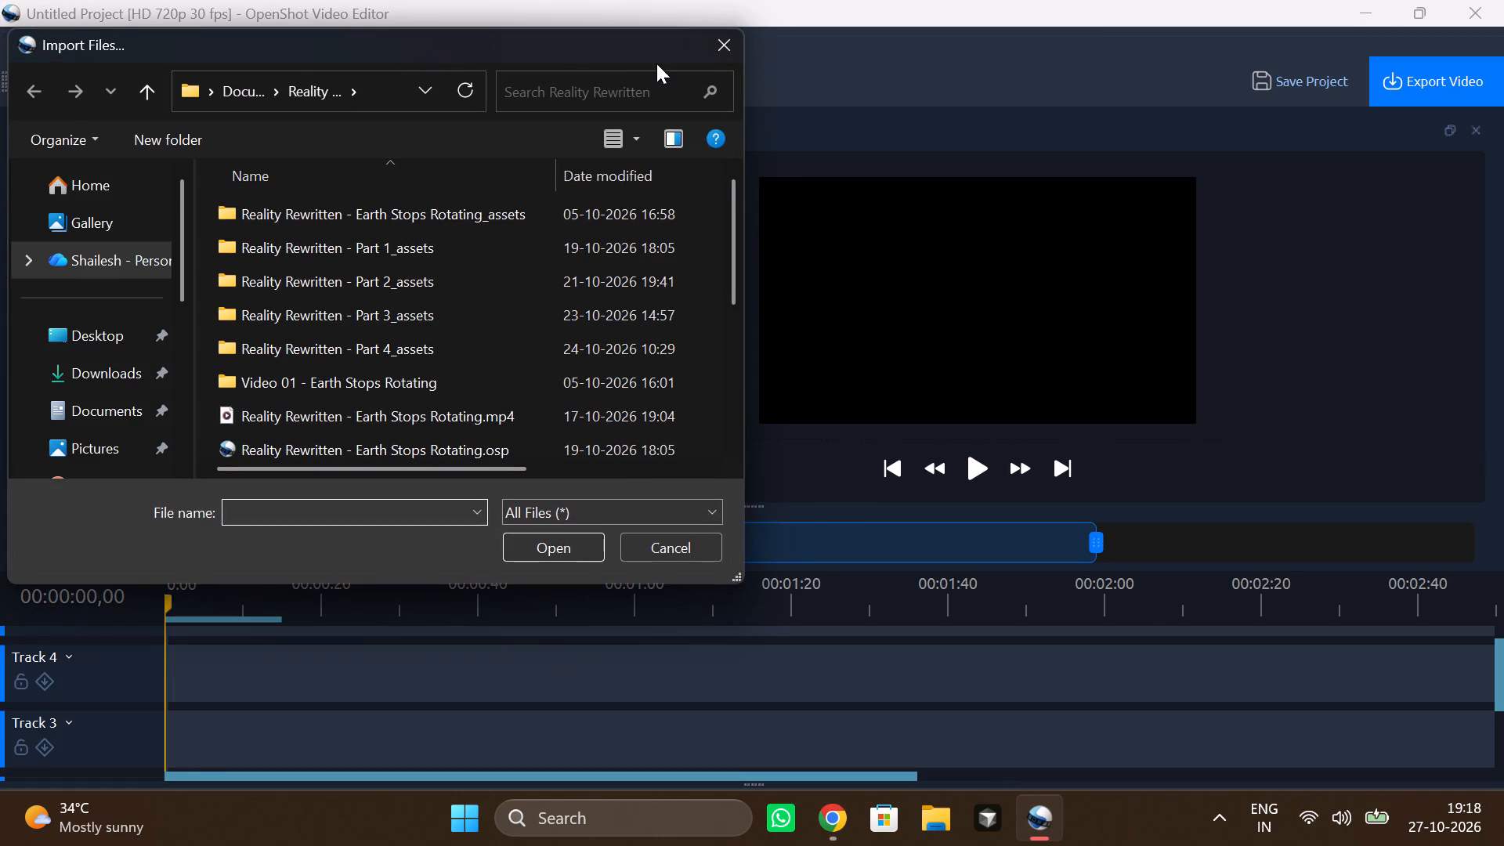
scroll(370, 368, "down", 1)
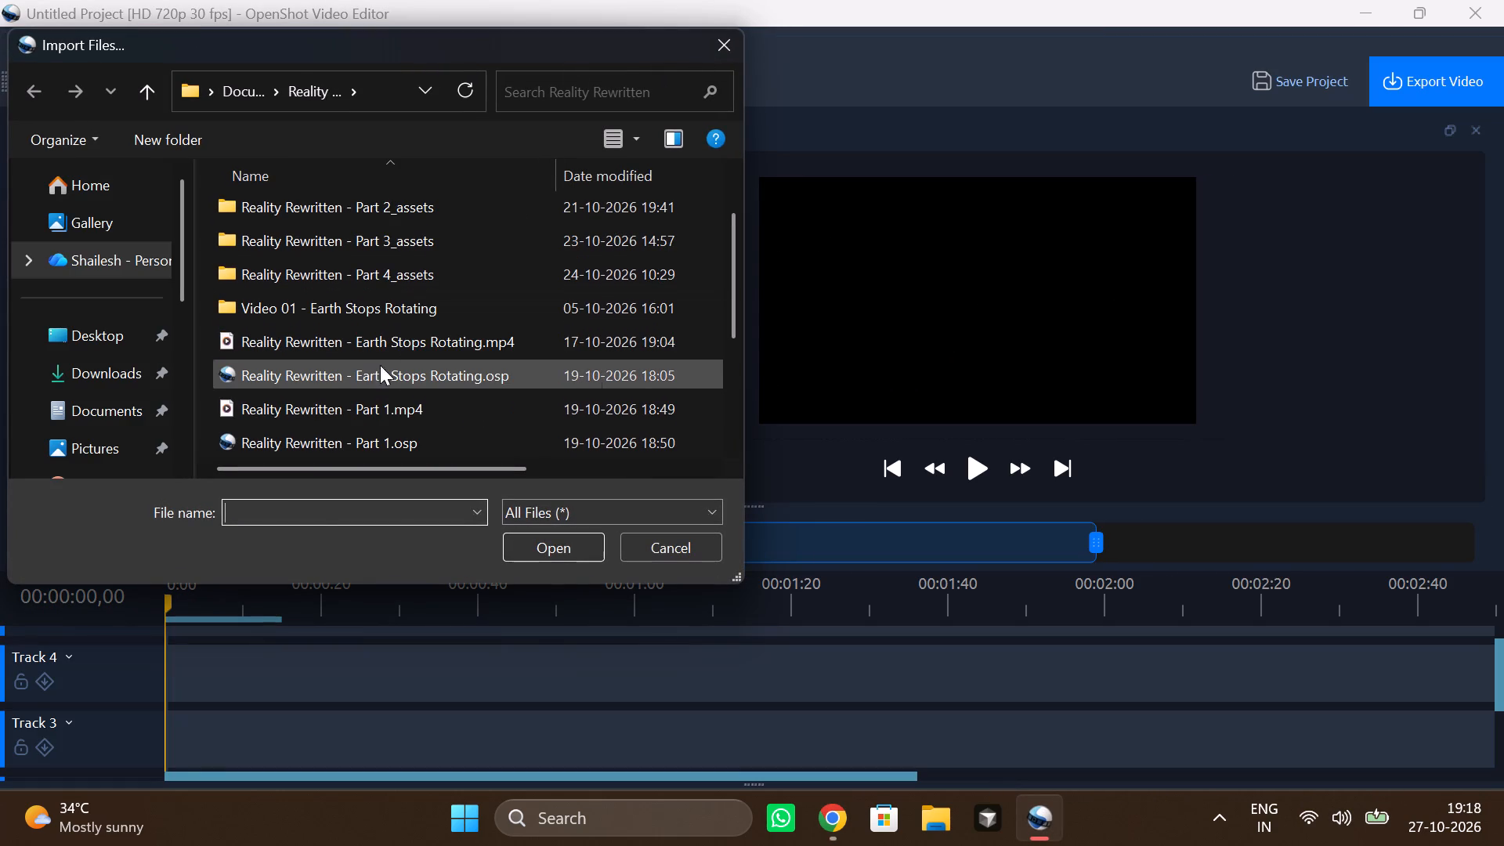
left_click(419, 341)
left_click(419, 341)
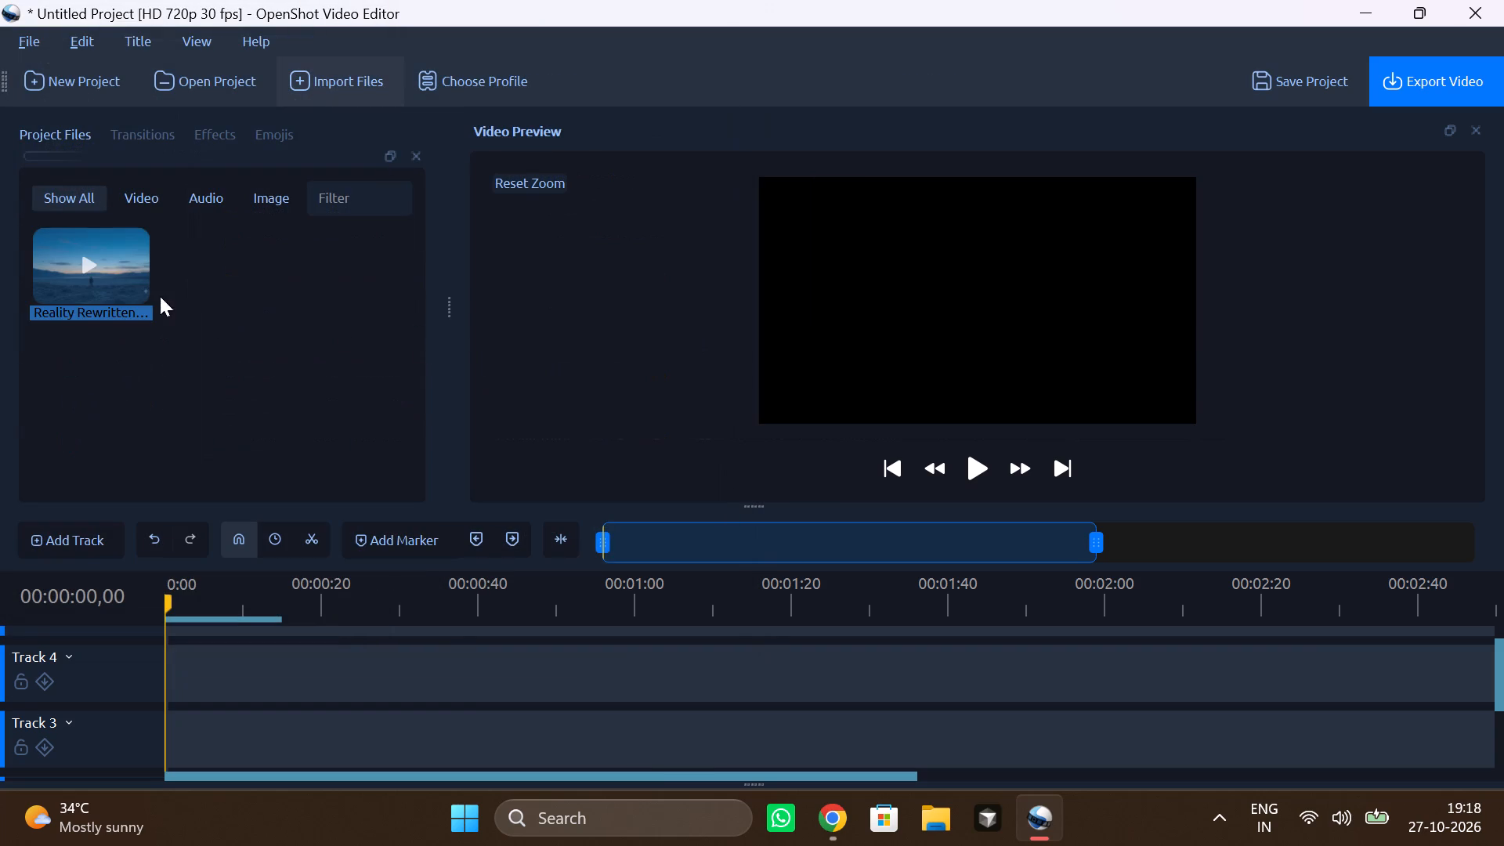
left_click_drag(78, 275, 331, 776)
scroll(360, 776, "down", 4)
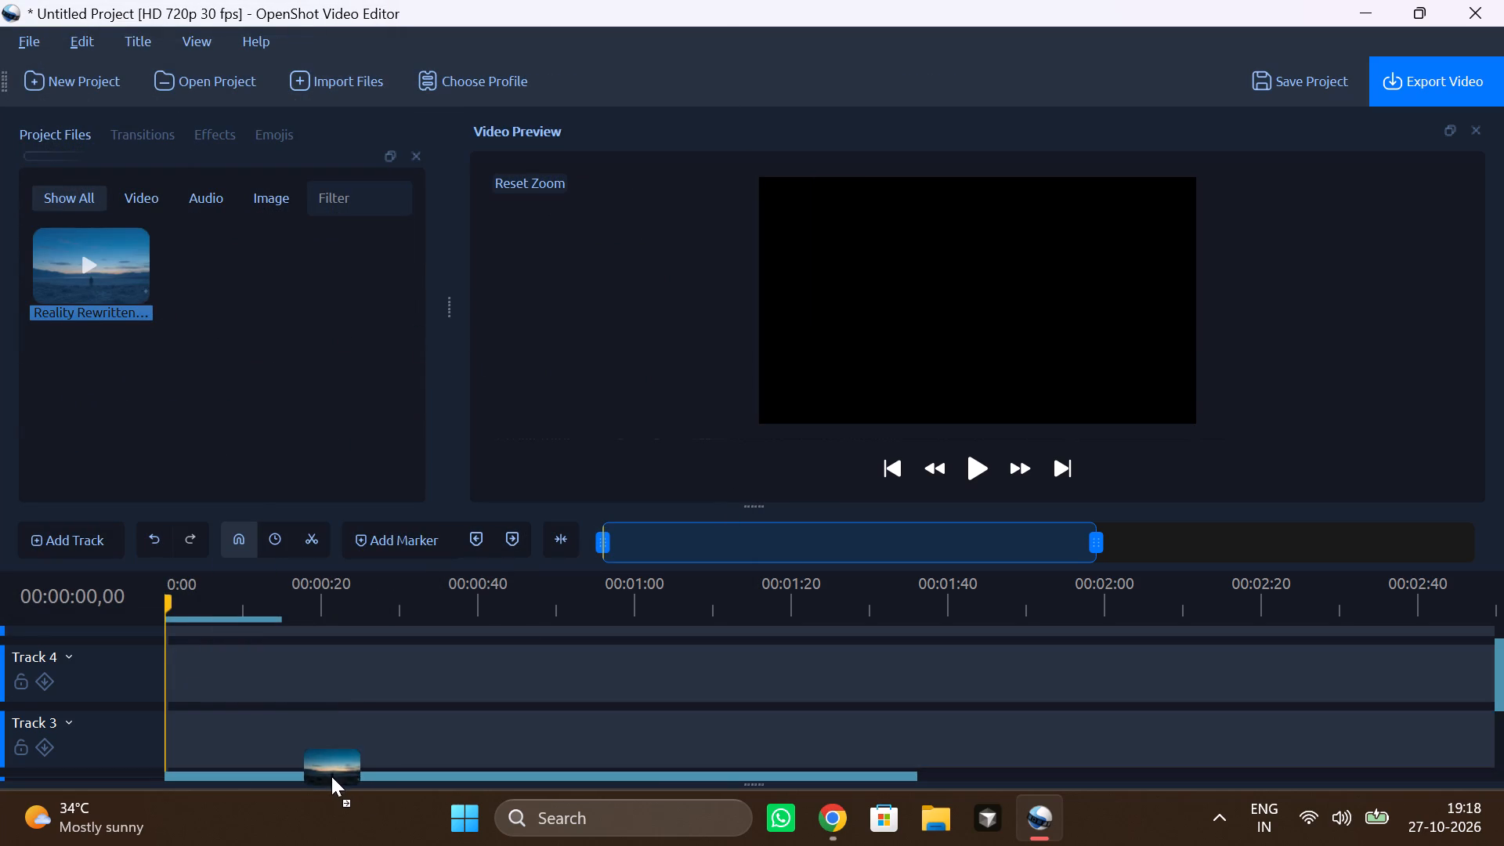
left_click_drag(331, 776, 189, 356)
Remove Track 5, Track 4 and Track 3 from the timeline, keeping only Tracks 1 and 2.
scroll(35, 687, "up", 3)
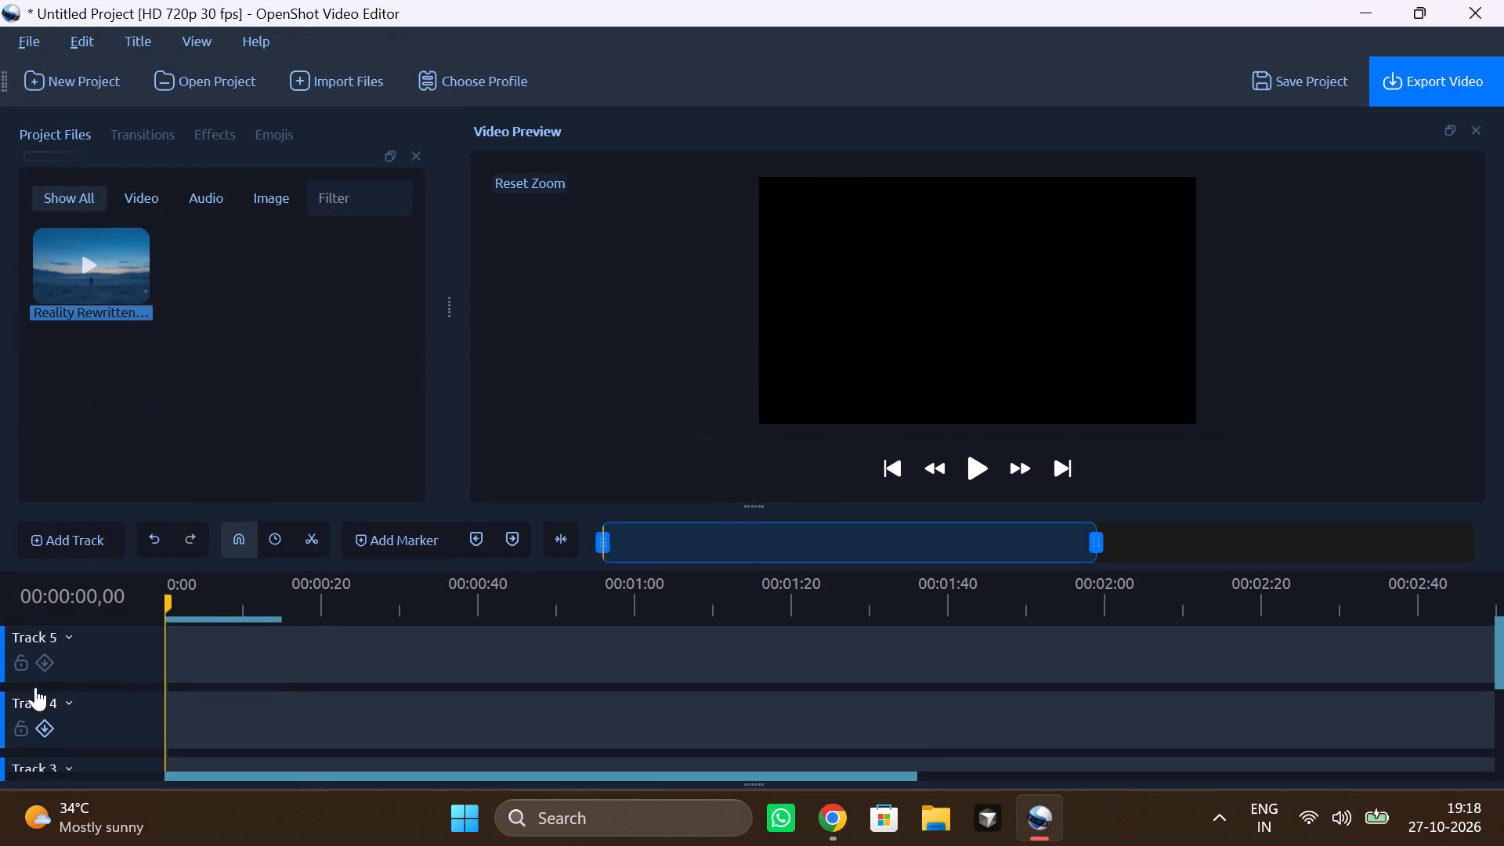
scroll(35, 687, "up", 4)
right_click(74, 667)
left_click(110, 640)
right_click(110, 656)
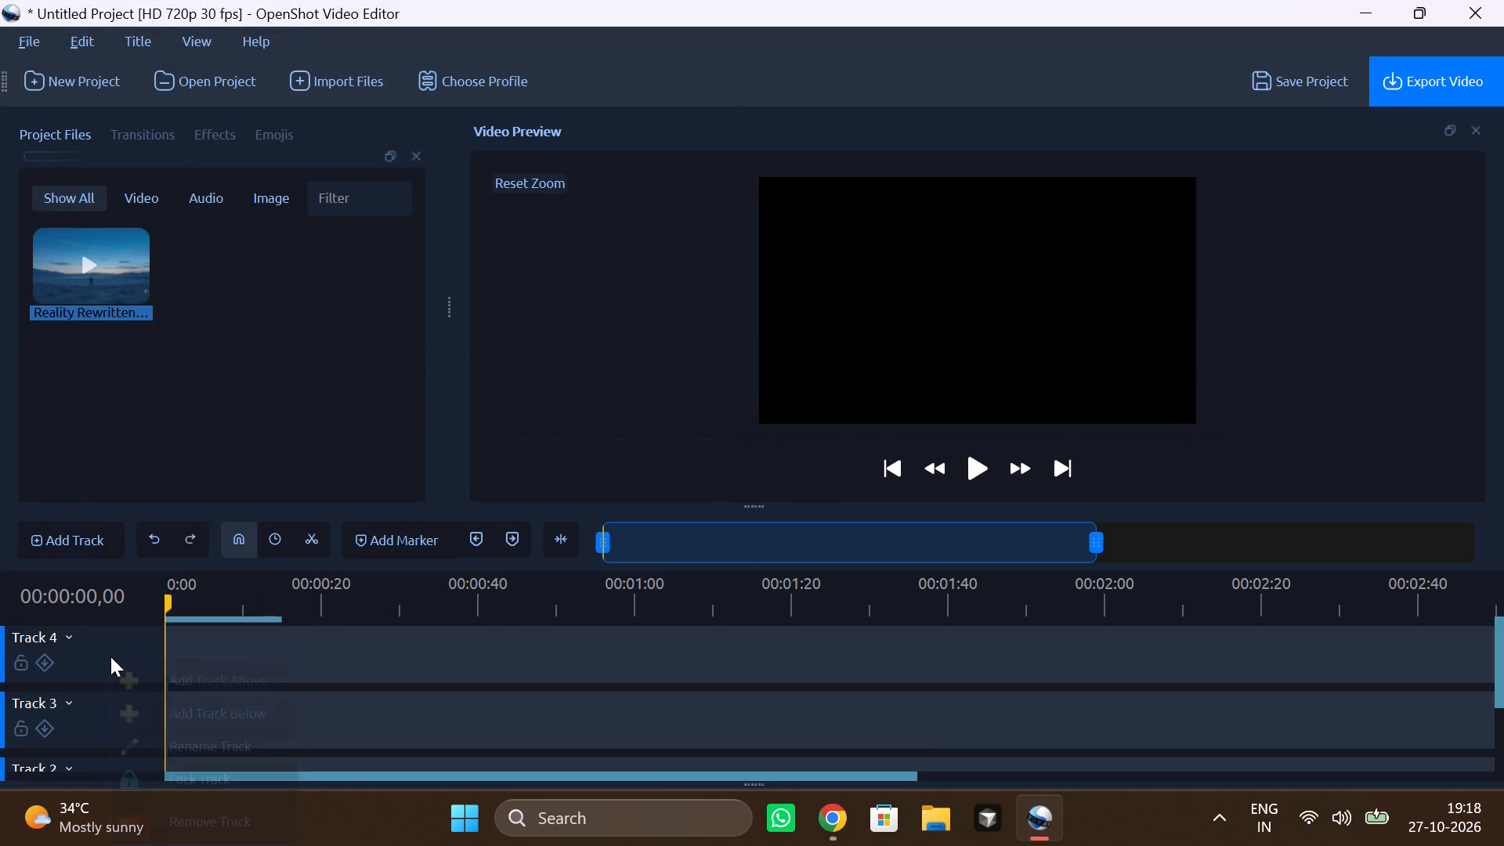
left_click(172, 812)
right_click(107, 658)
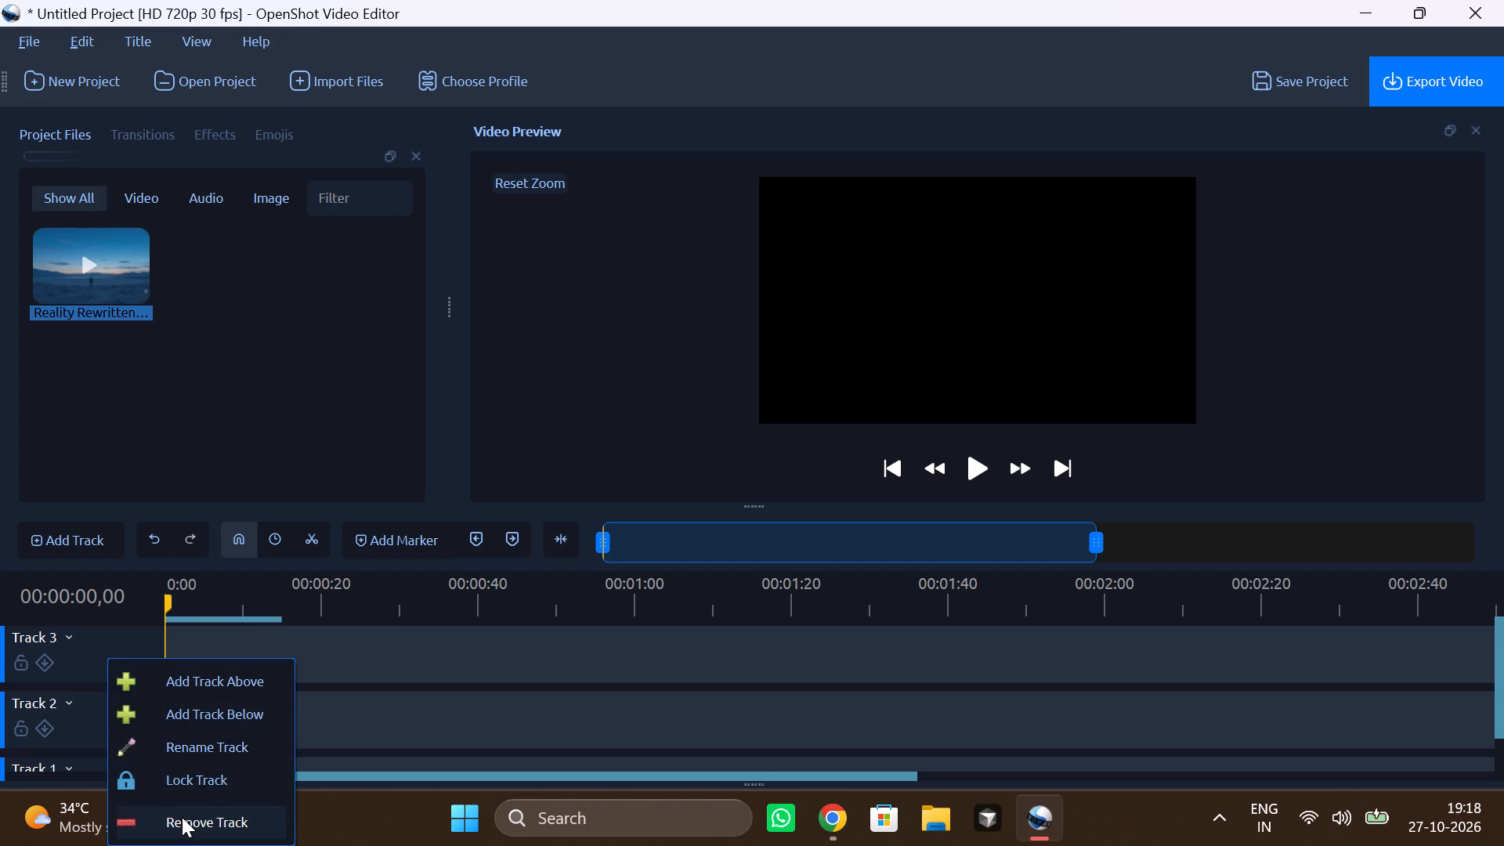
left_click(182, 817)
Place the imported Earth Stops Rotating video on Track 1, starting at 0:00.
scroll(104, 684, "down", 3)
left_click_drag(102, 285, 200, 729)
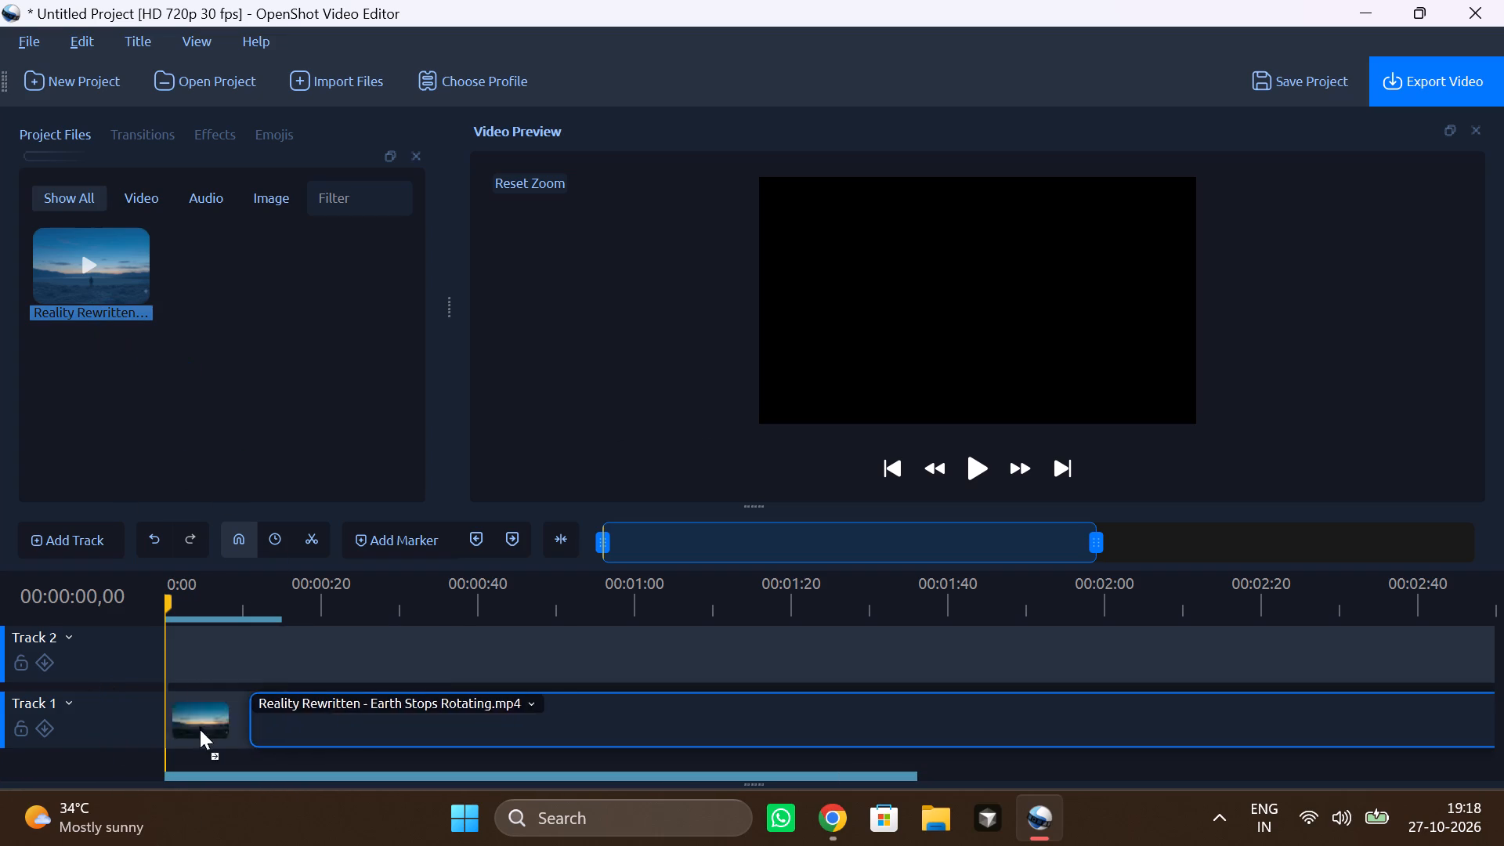
left_click_drag(200, 729, 28, 728)
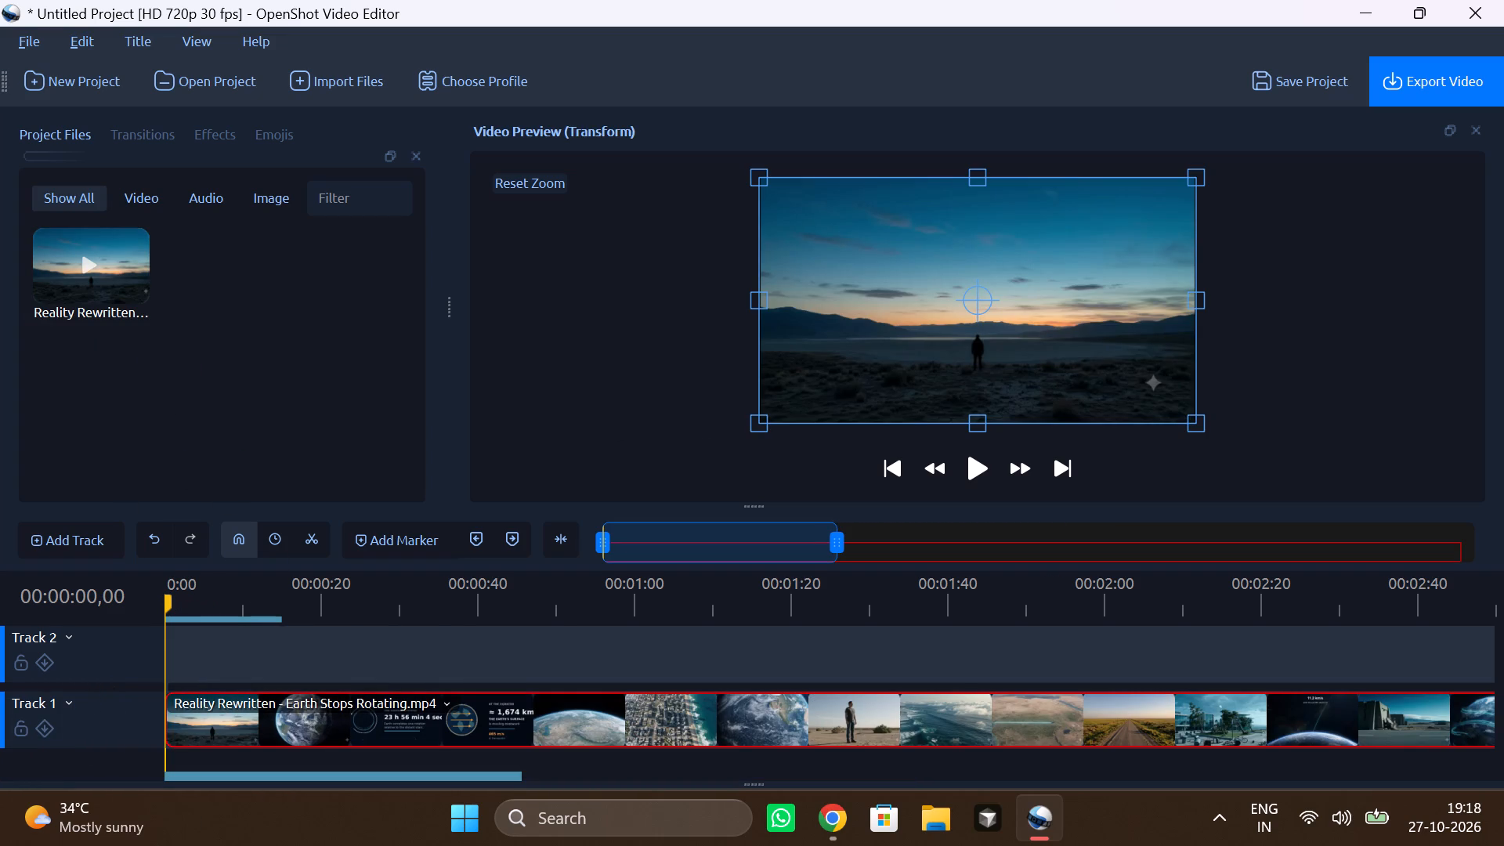
Scrub through the clip's opening footage to about 1:24 and examine the timeline around that point.
left_click_drag(171, 598, 727, 601)
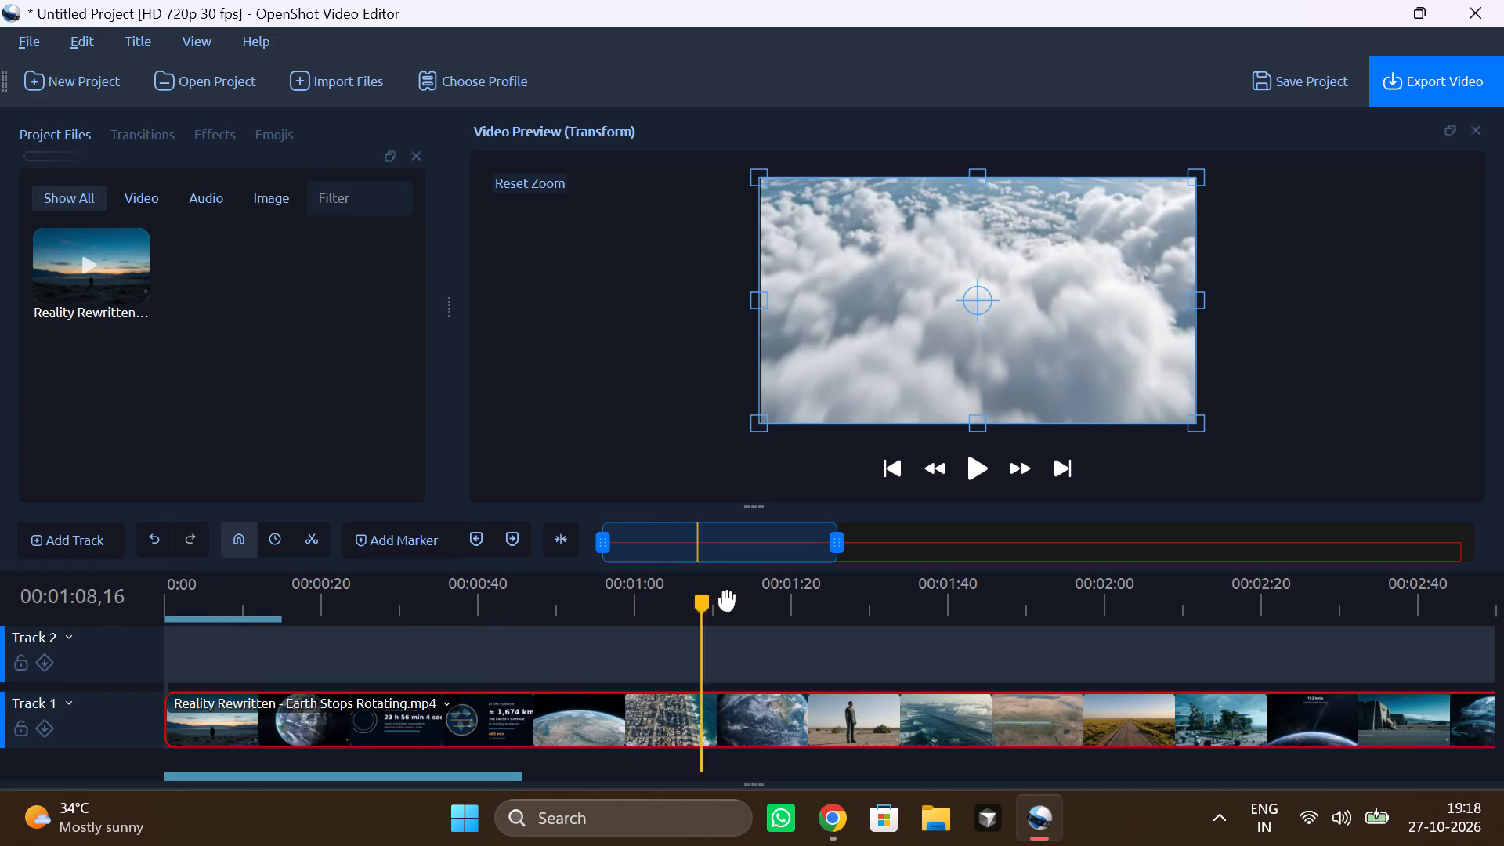
left_click_drag(727, 601, 826, 601)
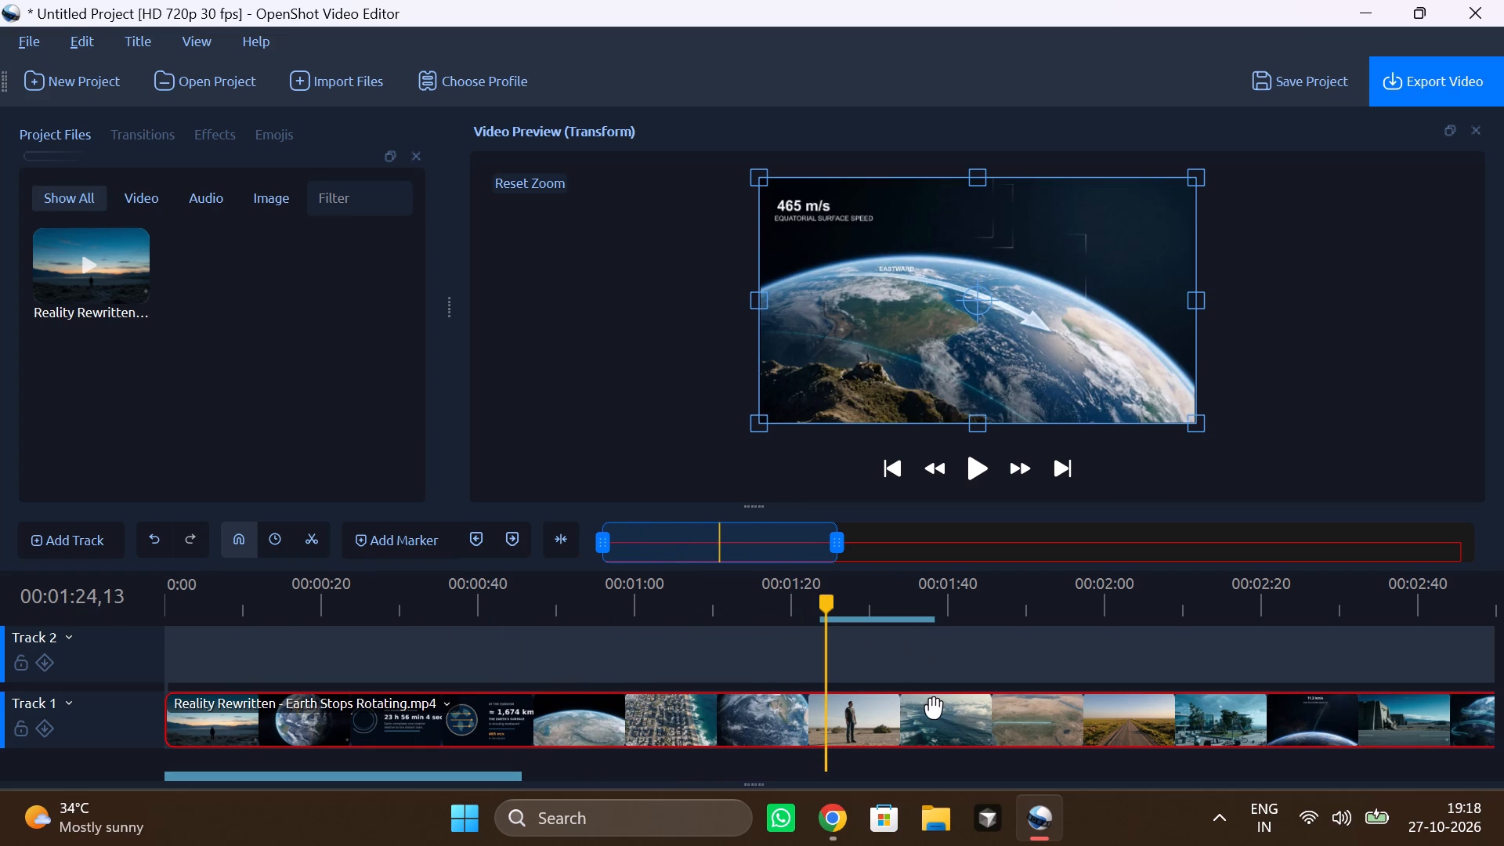
scroll(934, 708, "down", 5)
scroll(728, 556, "down", 3)
scroll(736, 544, "down", 4, "ctrl")
scroll(910, 664, "down", 8)
scroll(910, 664, "up", 18, "ctrl")
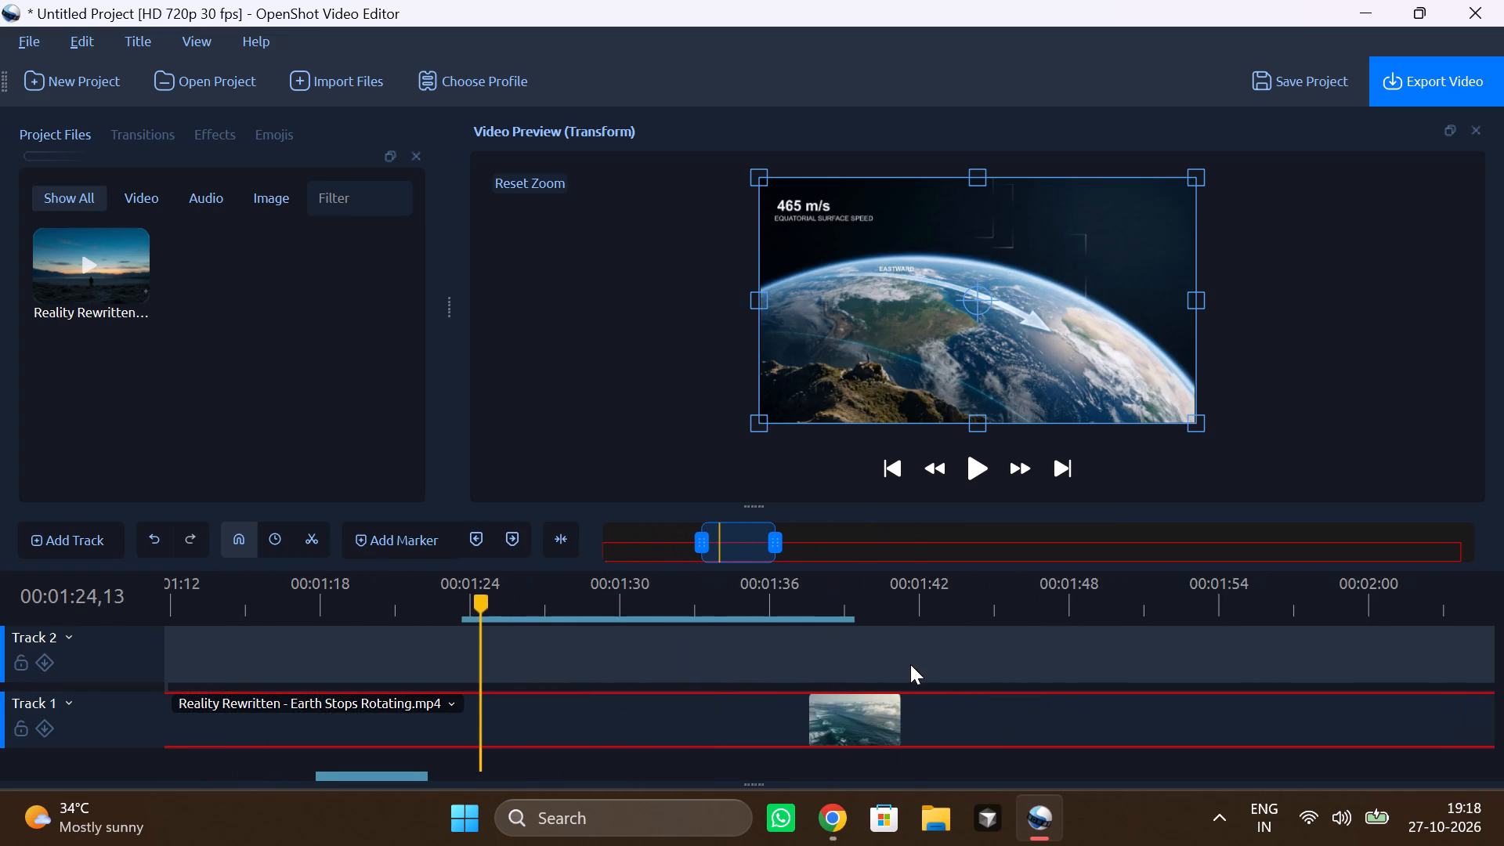
scroll(910, 664, "up", 7, "ctrl")
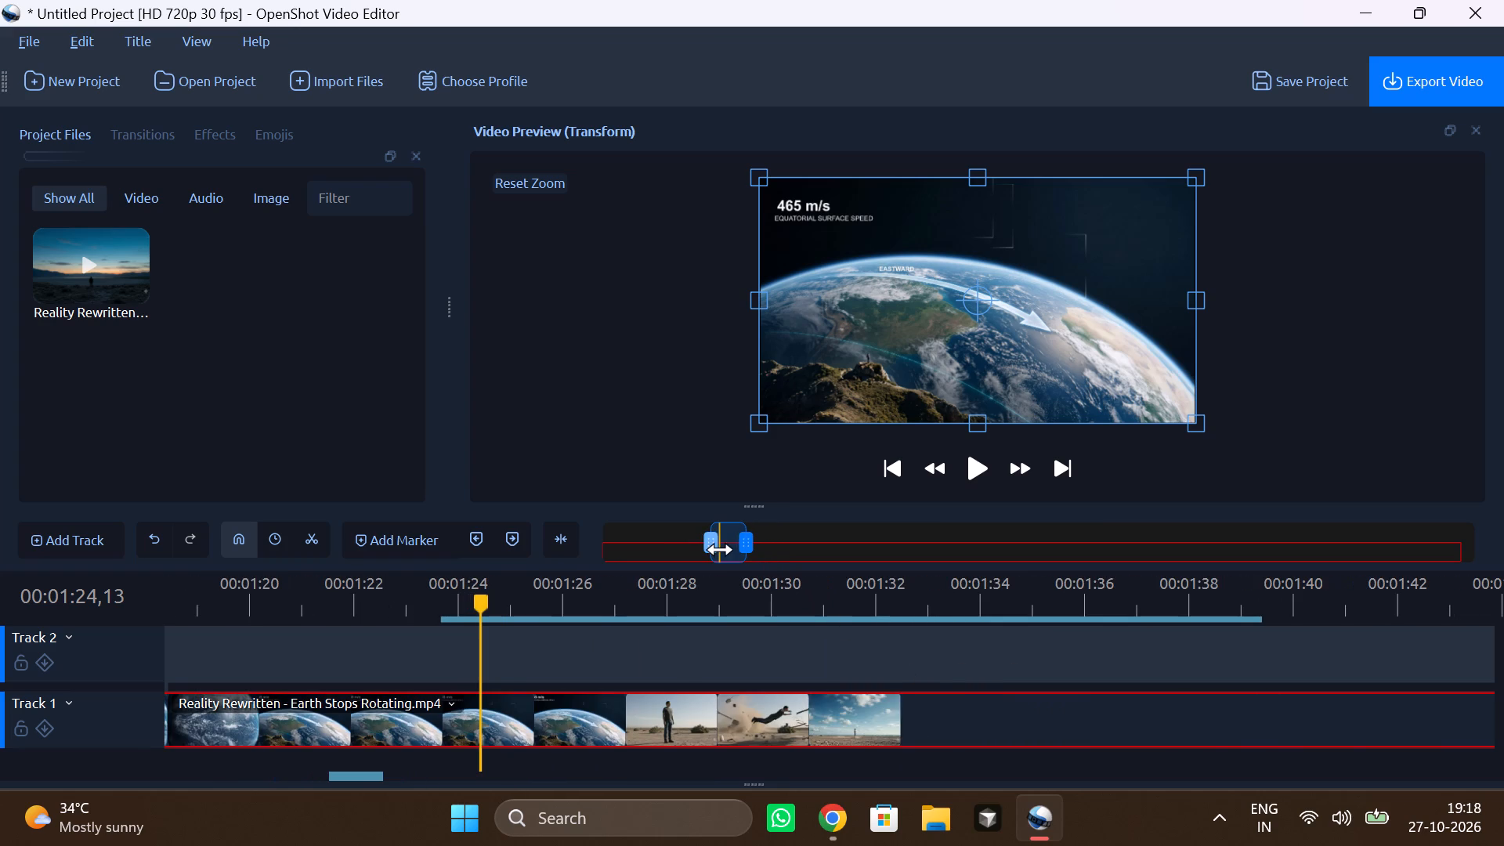
Examine the clip's thumbnails from its end back through the later footage, looking for where Part 5 begins.
left_click_drag(727, 550, 1402, 555)
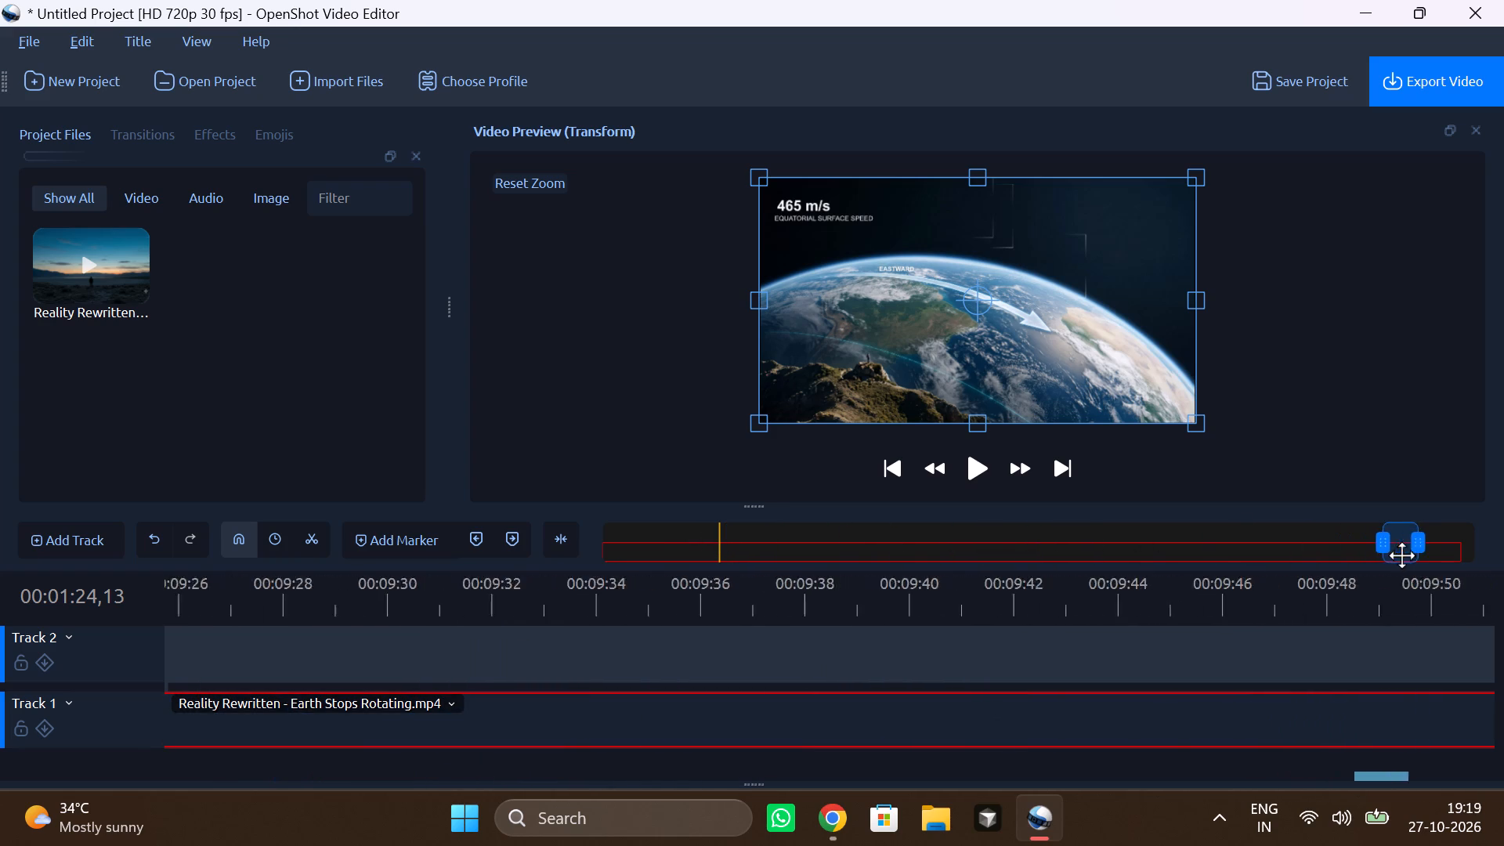
left_click_drag(1402, 555, 1458, 569)
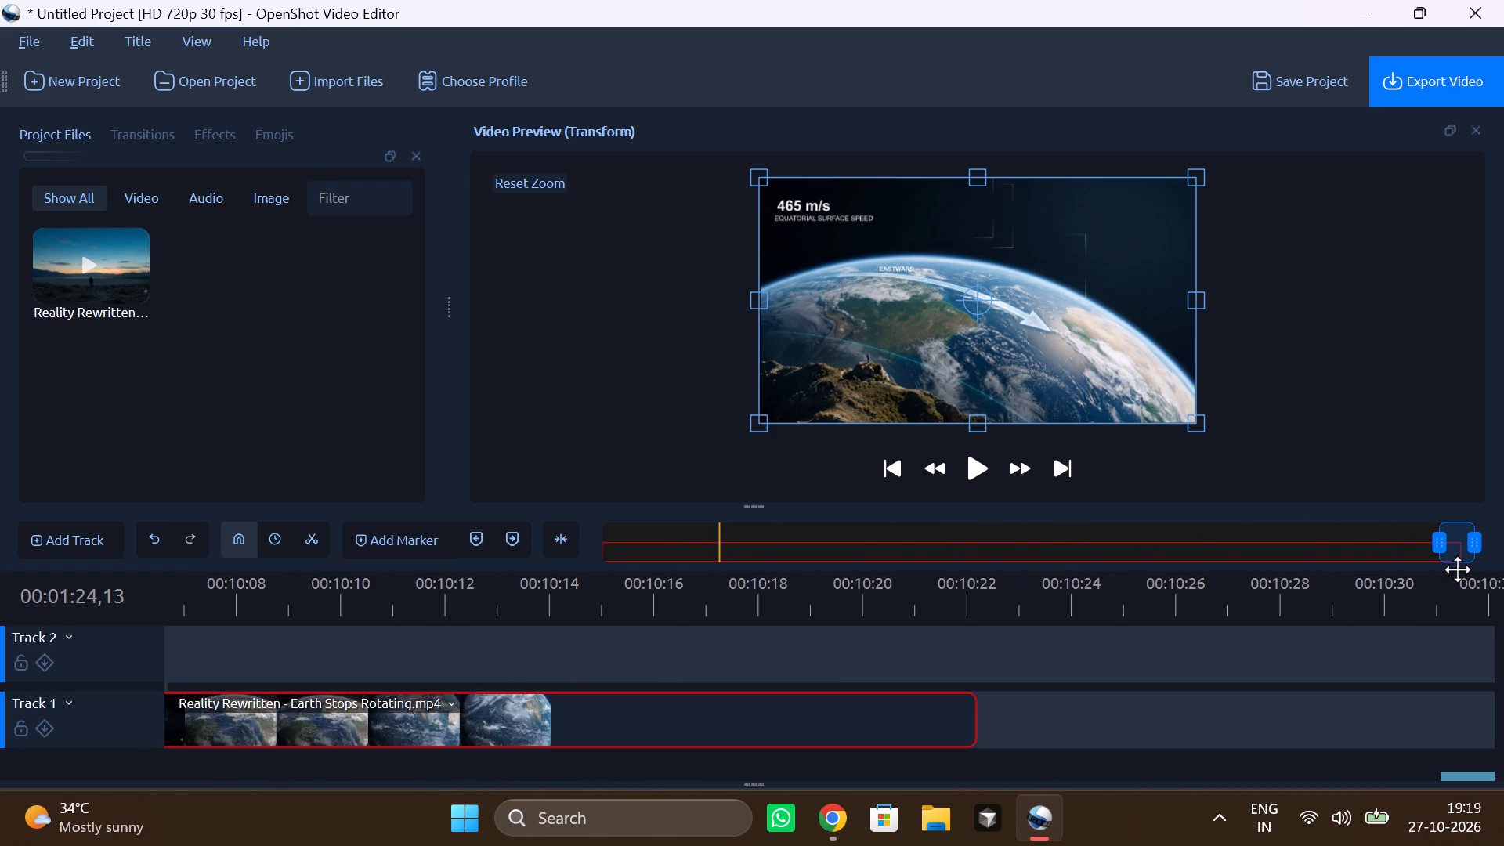
left_click_drag(1458, 569, 1404, 577)
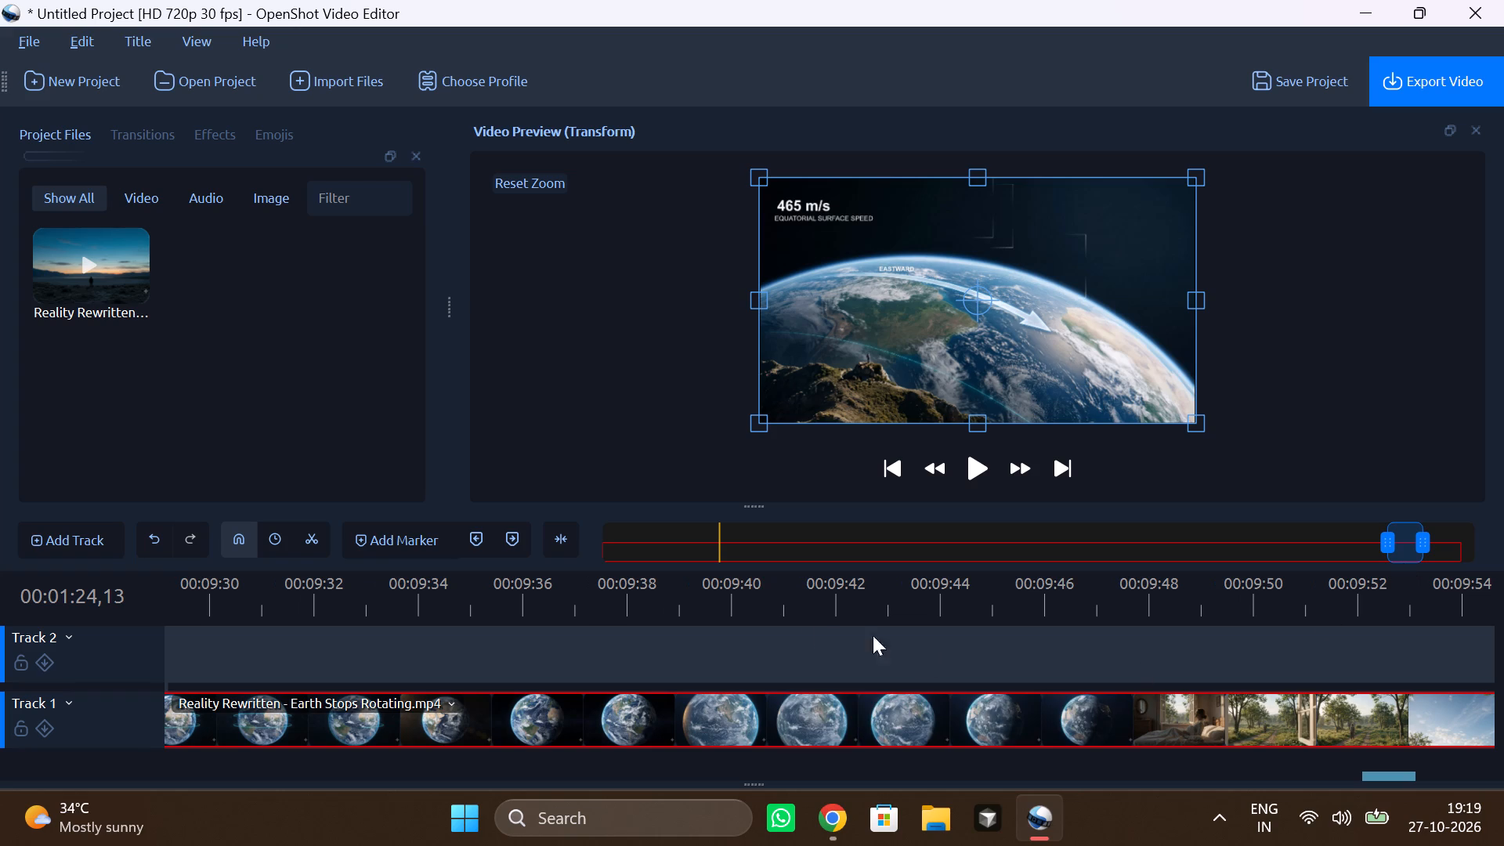
scroll(686, 681, "right", 3)
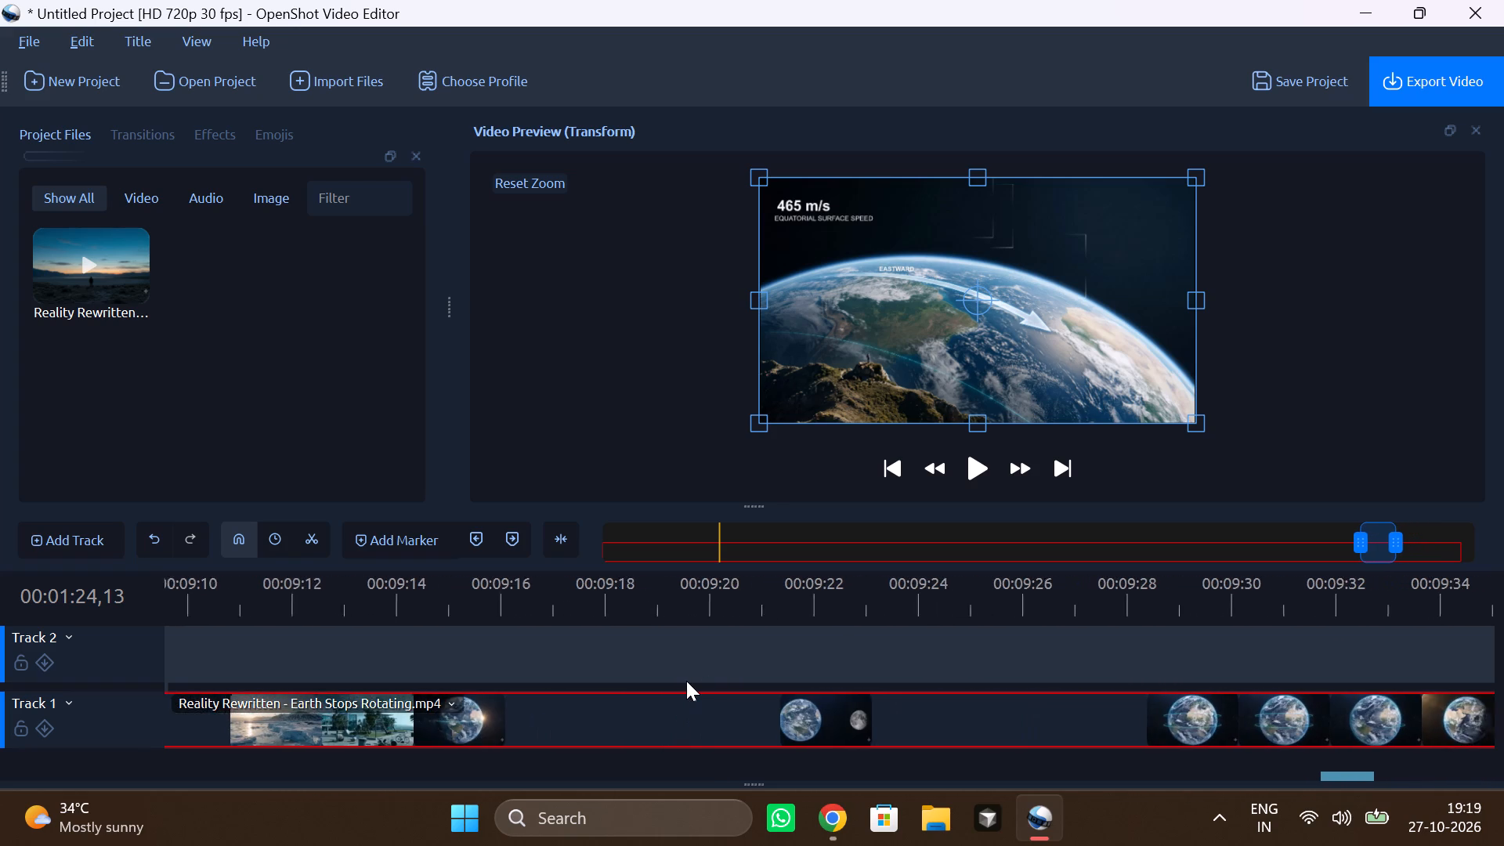
scroll(686, 681, "right", 2)
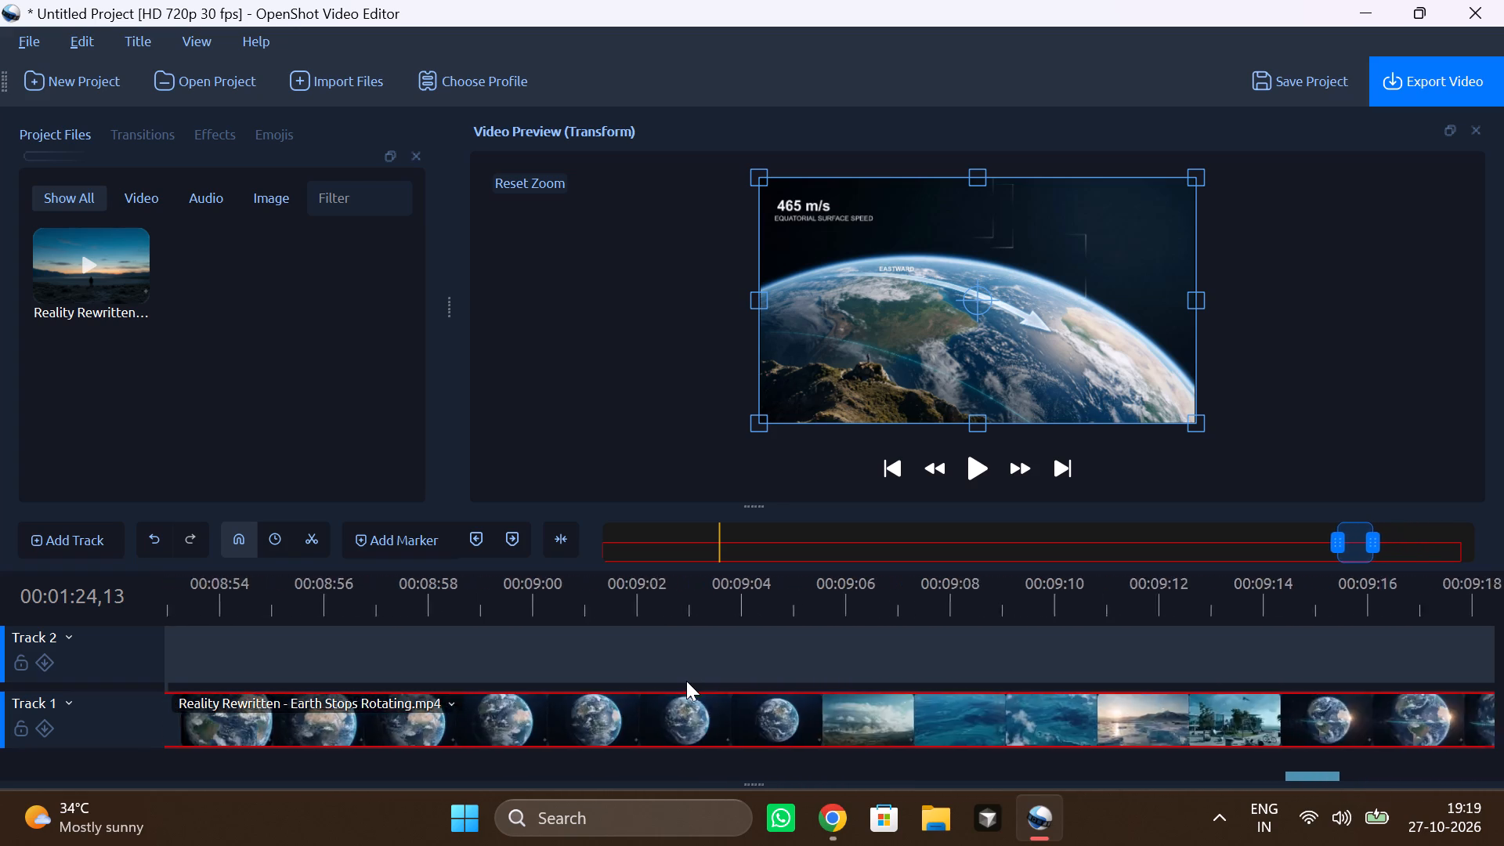
scroll(686, 681, "right", 4)
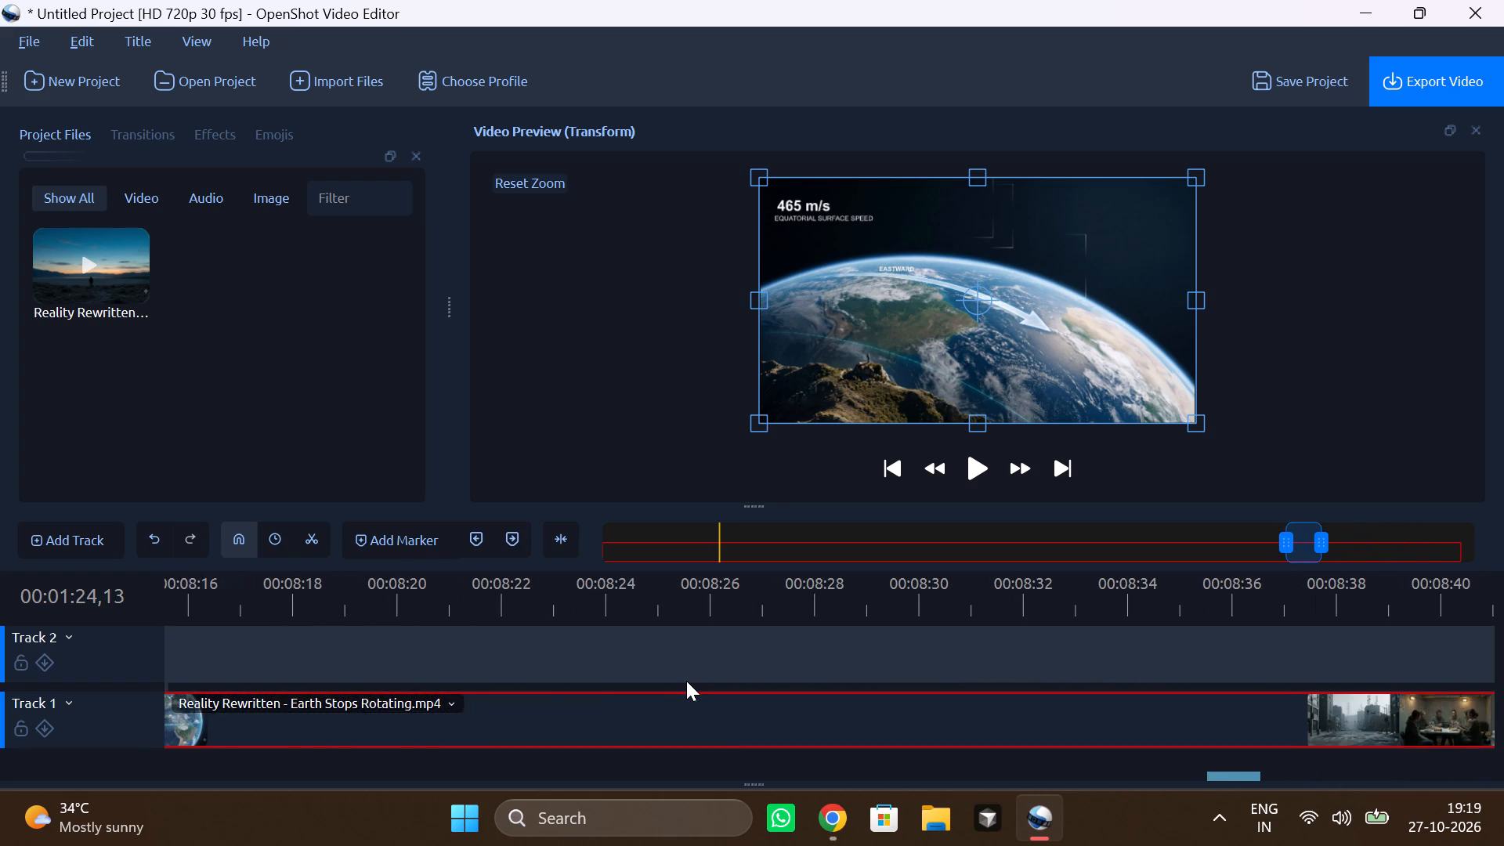
scroll(686, 681, "right", 1)
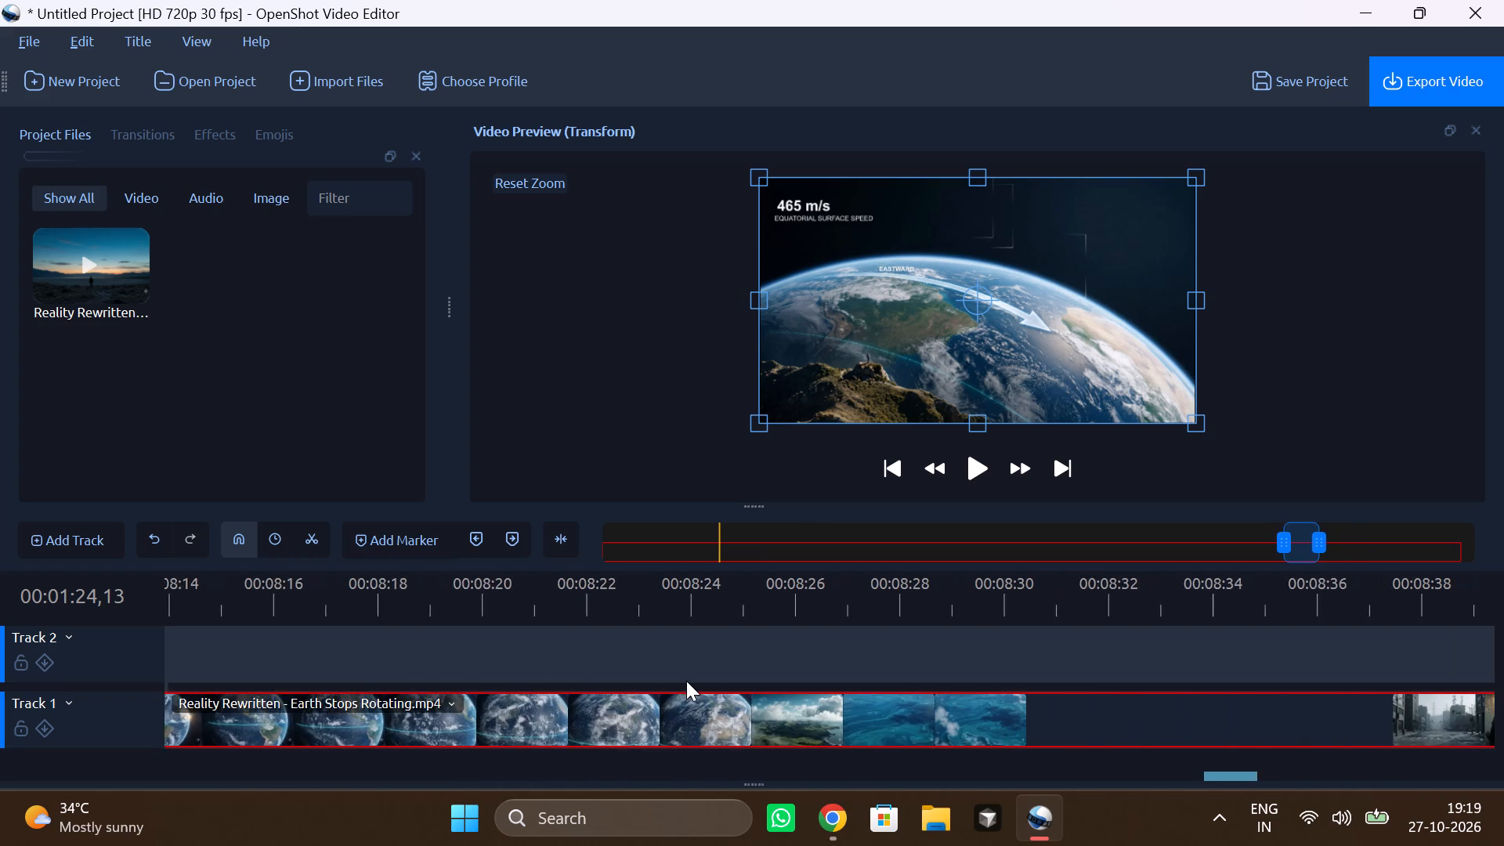
scroll(686, 681, "right", 1)
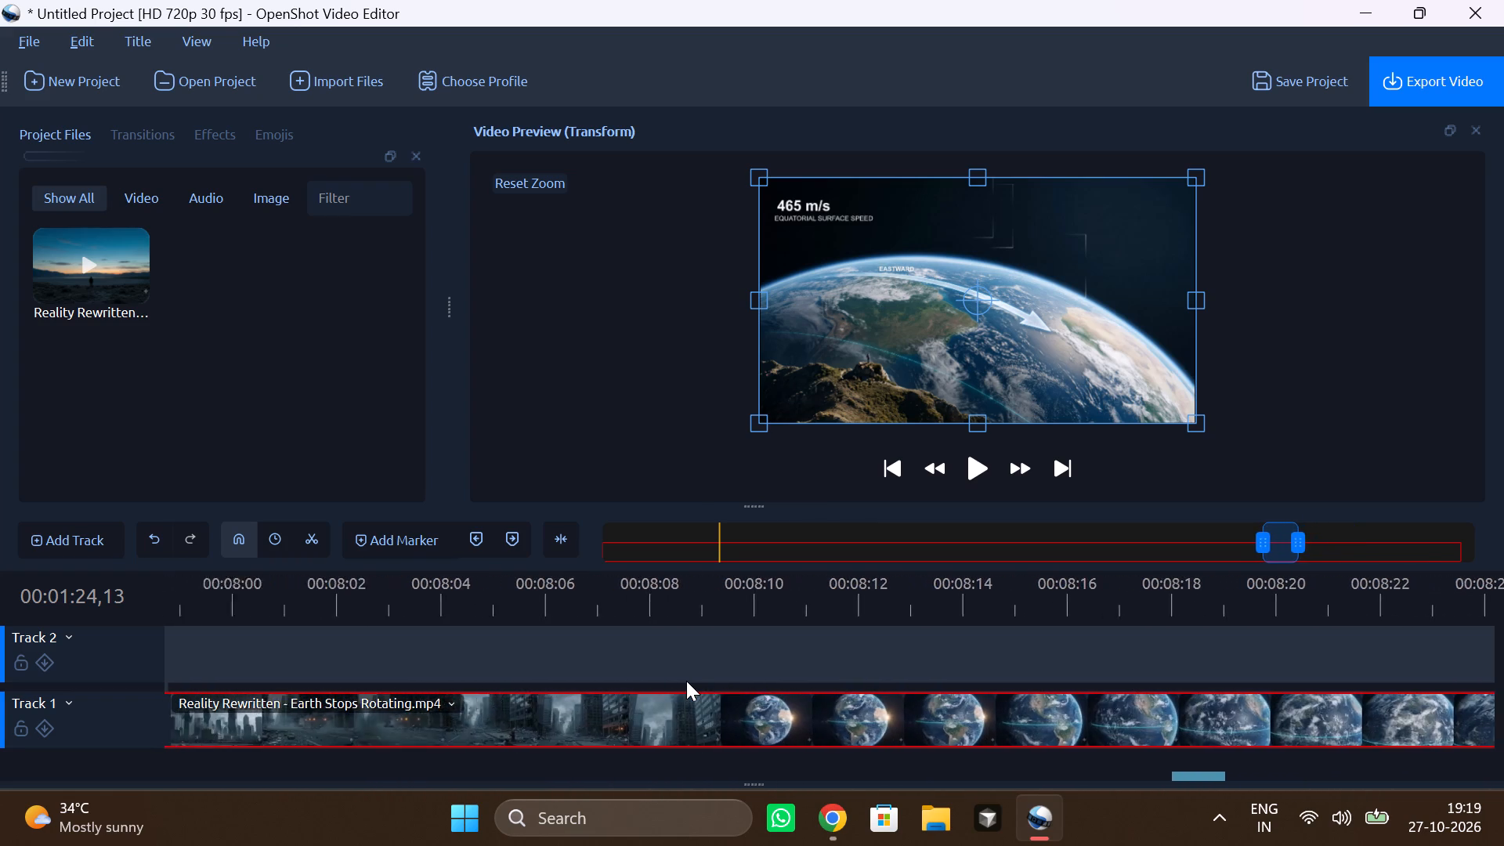
scroll(686, 681, "right", 1)
scroll(686, 681, "left", 2)
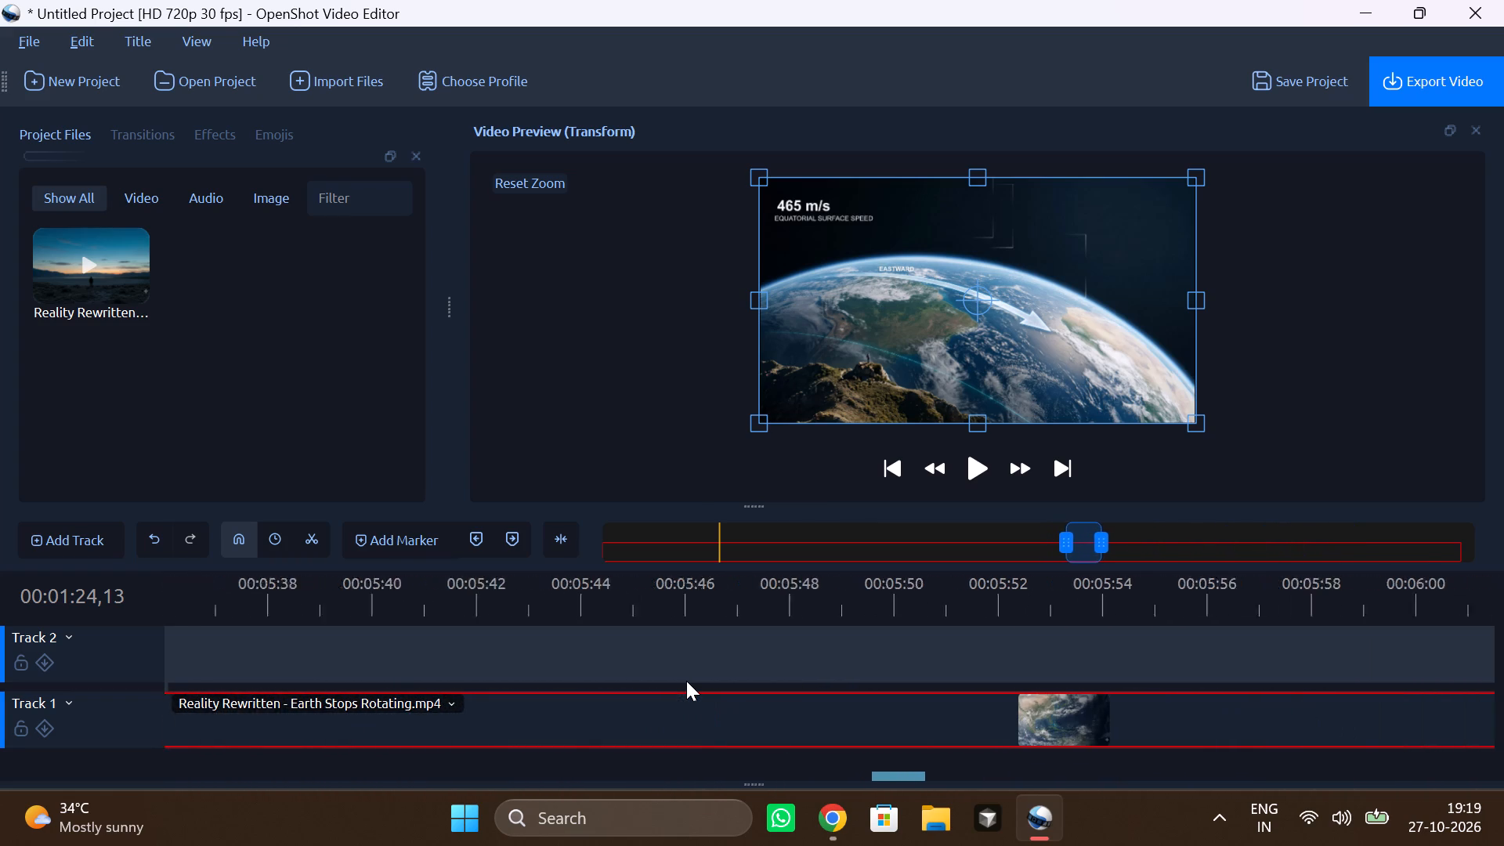
scroll(686, 681, "left", 2)
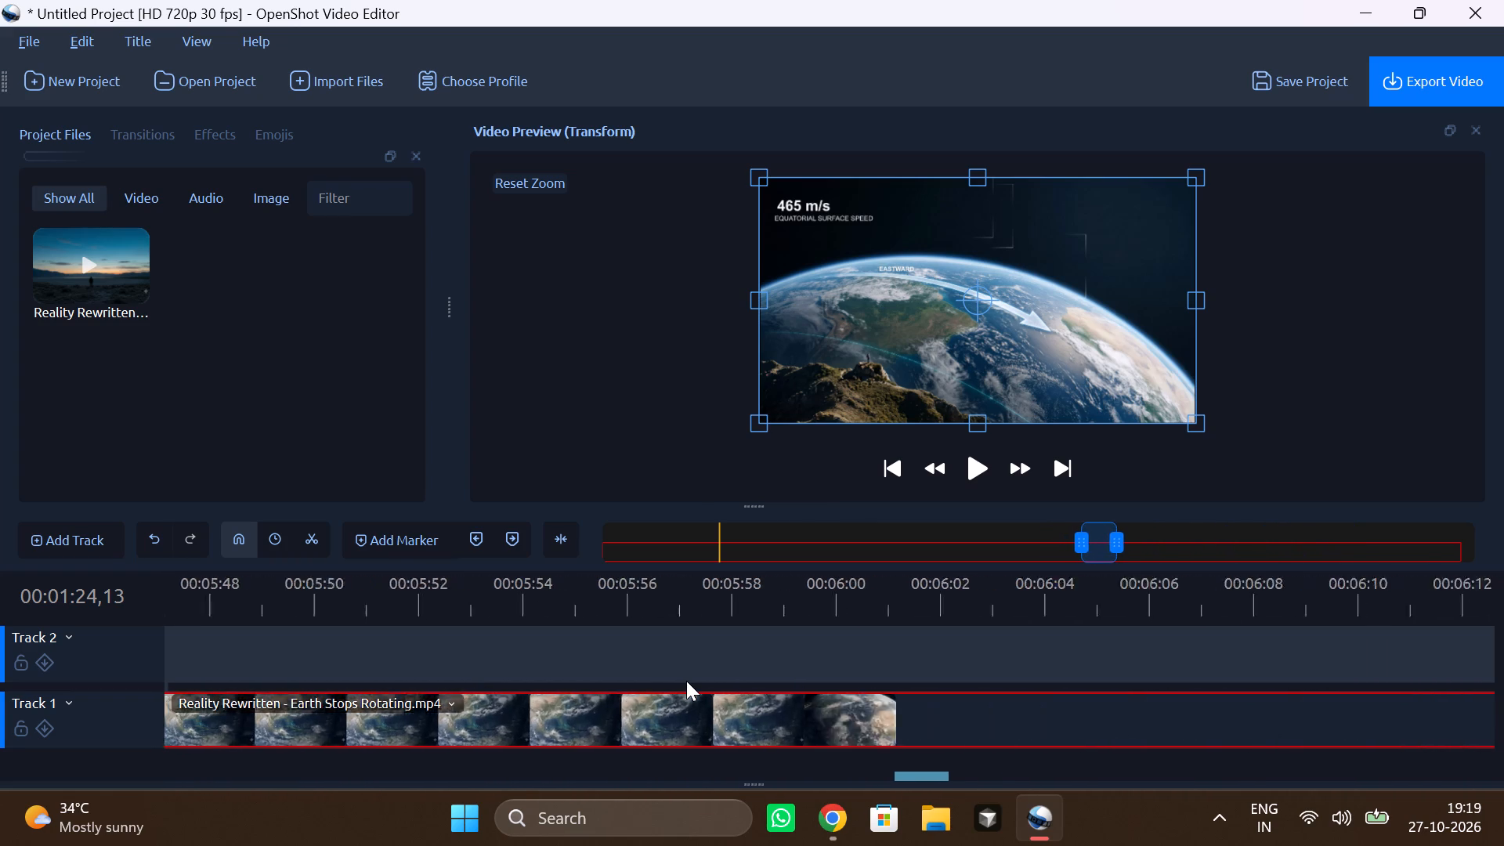
scroll(686, 681, "left", 5)
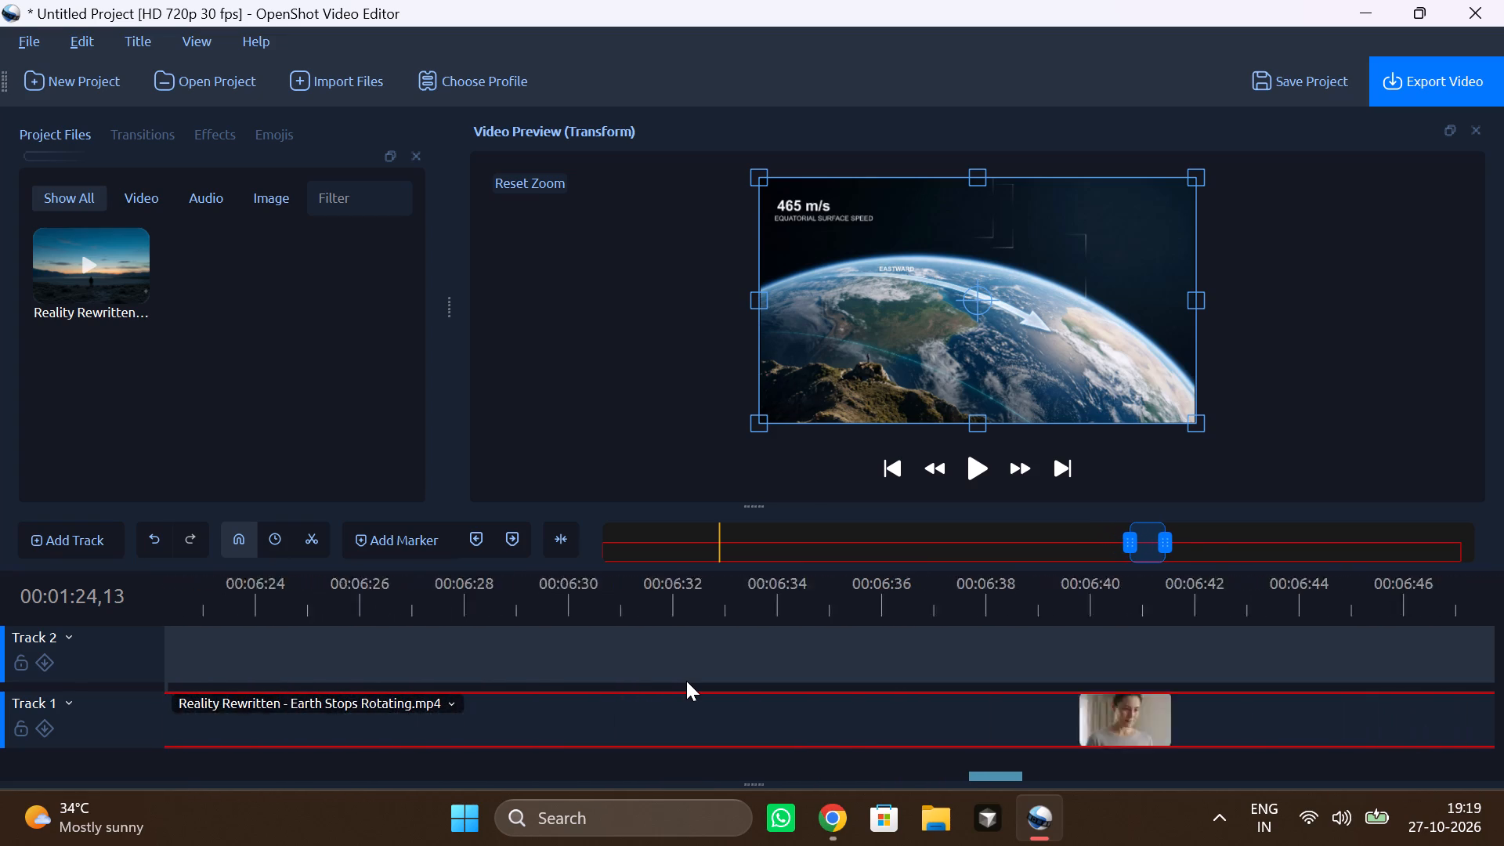
scroll(686, 681, "left", 1)
Play the clip from about 6:35 and examine the footage that follows, up to about 8:09, for the start of Part 5.
left_click(631, 587)
key("space")
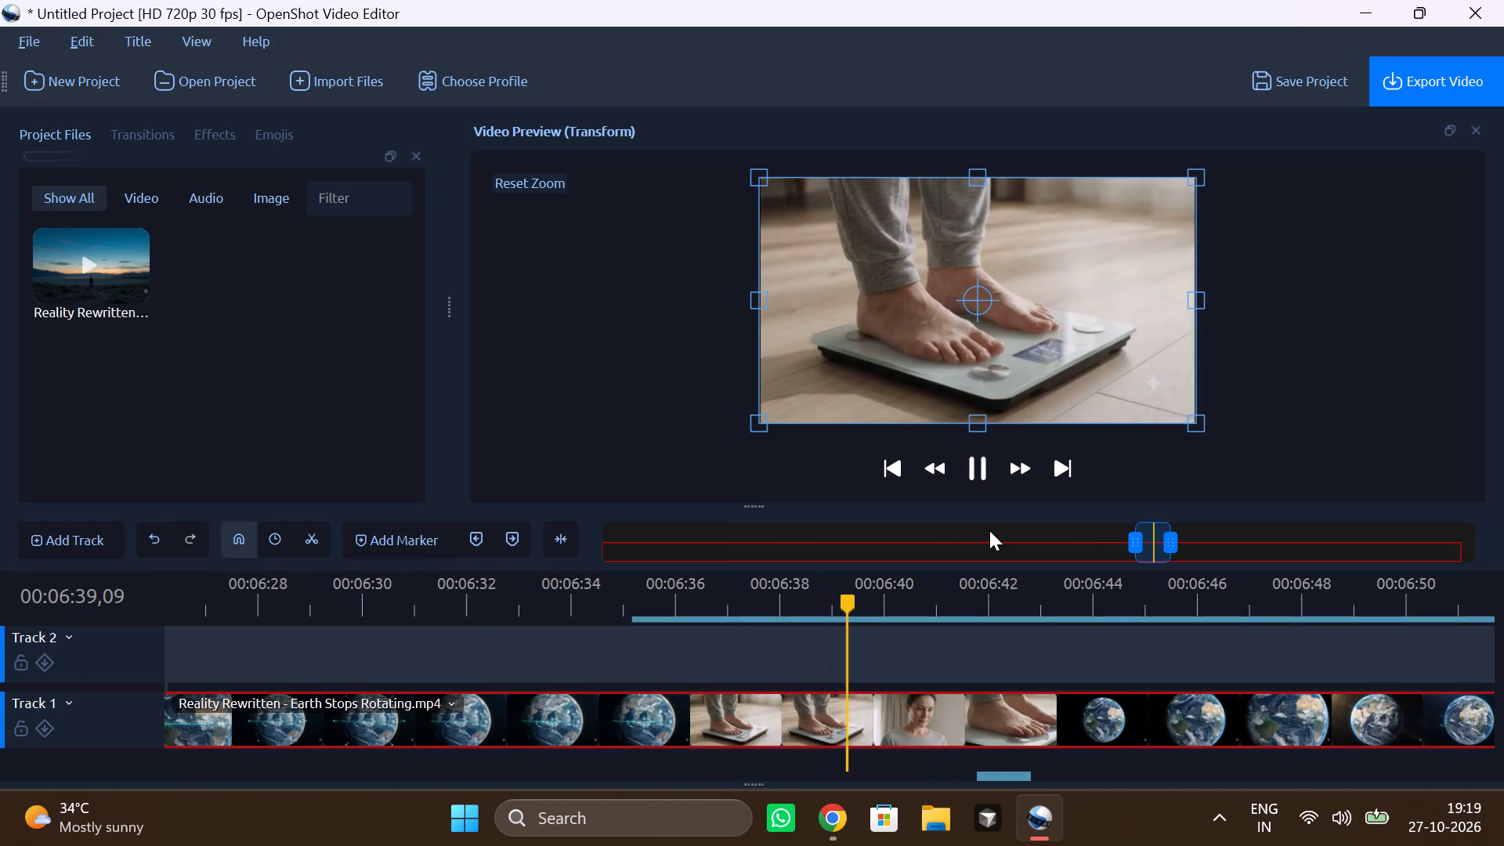
scroll(1181, 651, "left", 3)
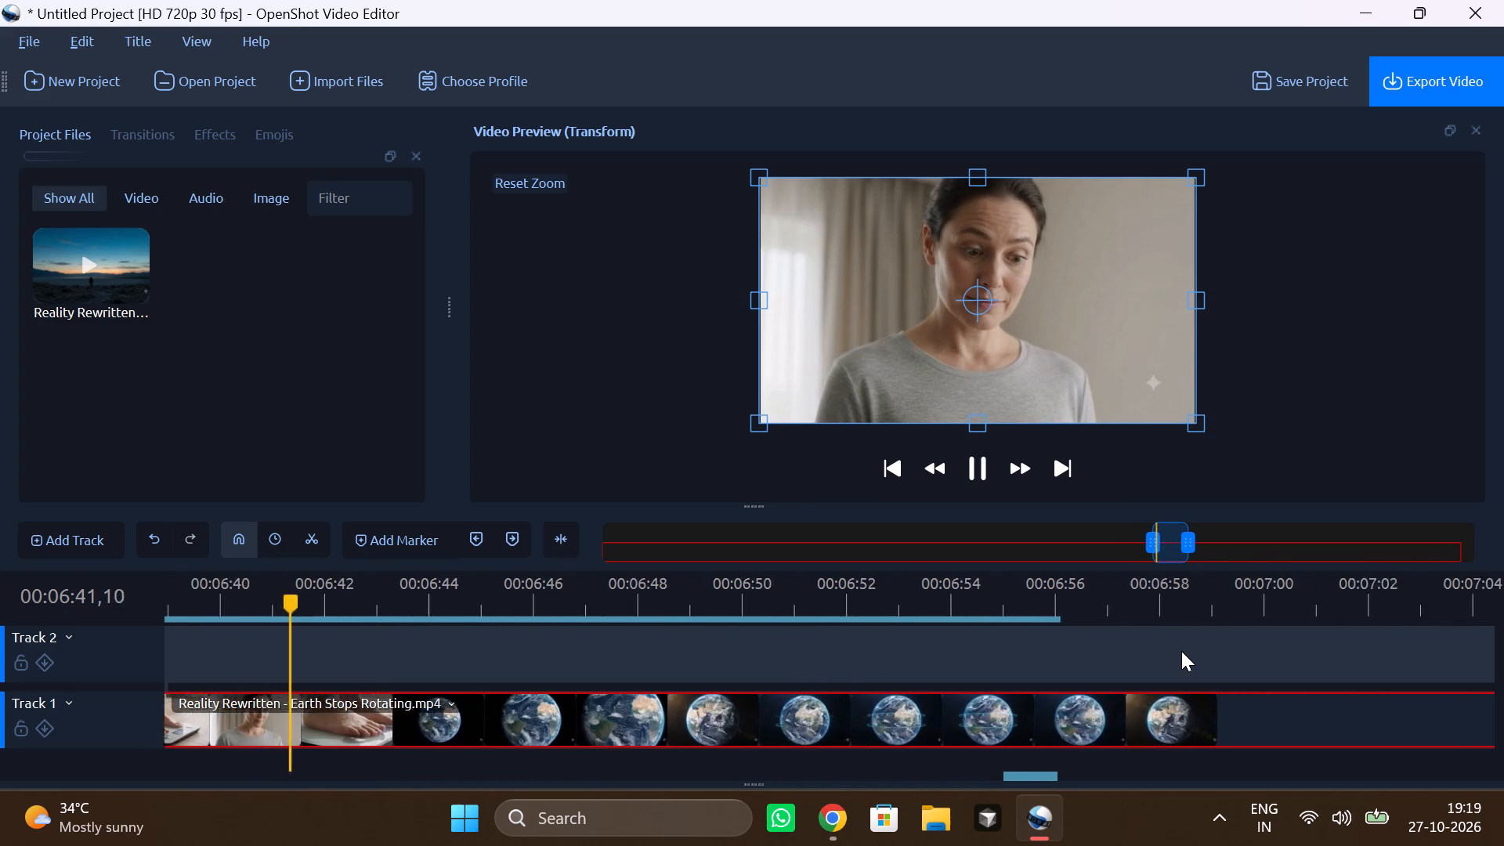
scroll(1181, 651, "left", 5)
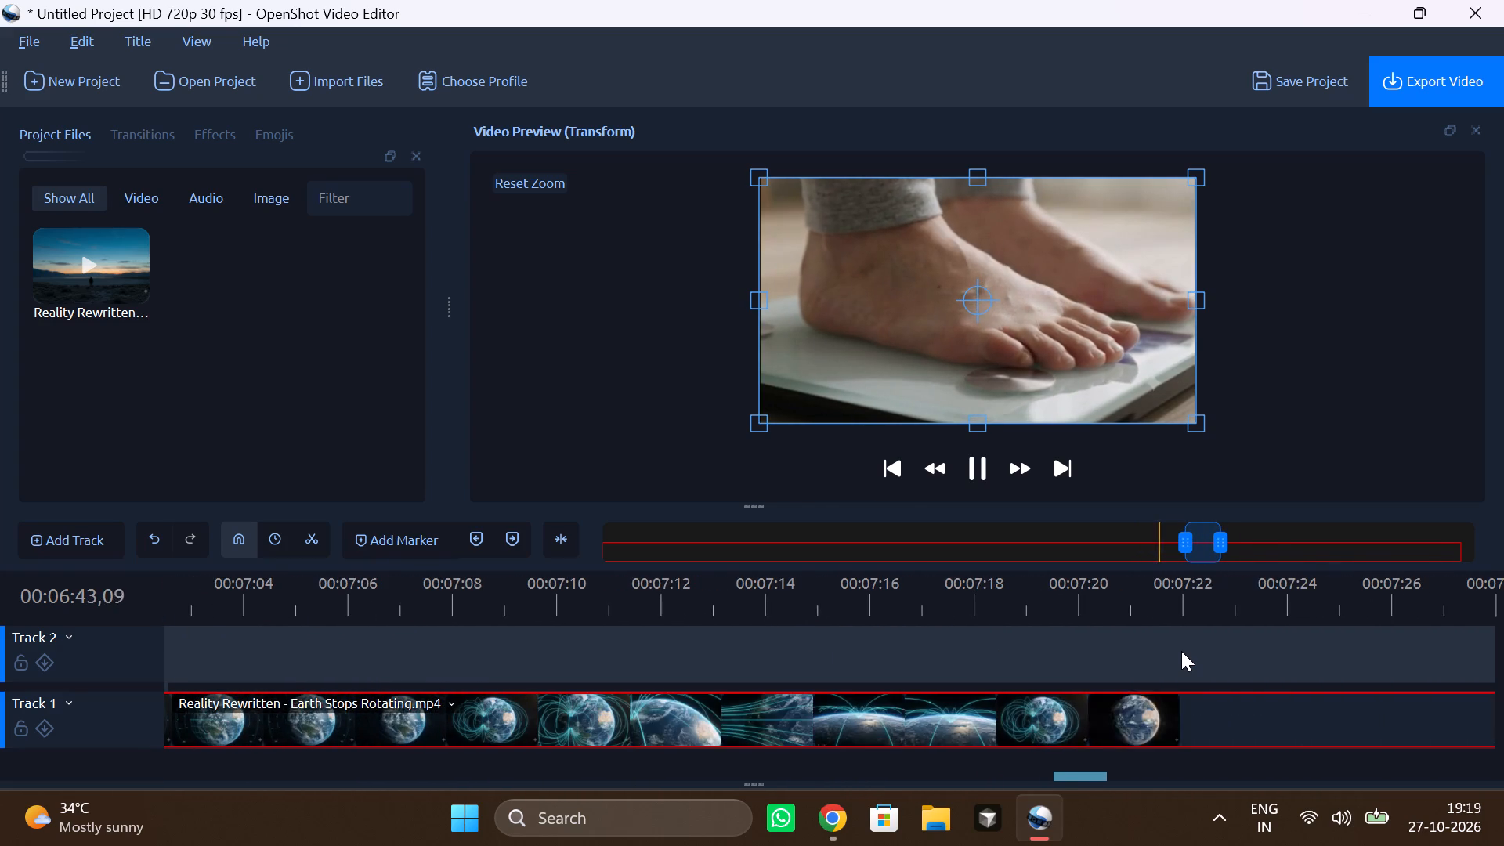
scroll(1181, 651, "left", 3)
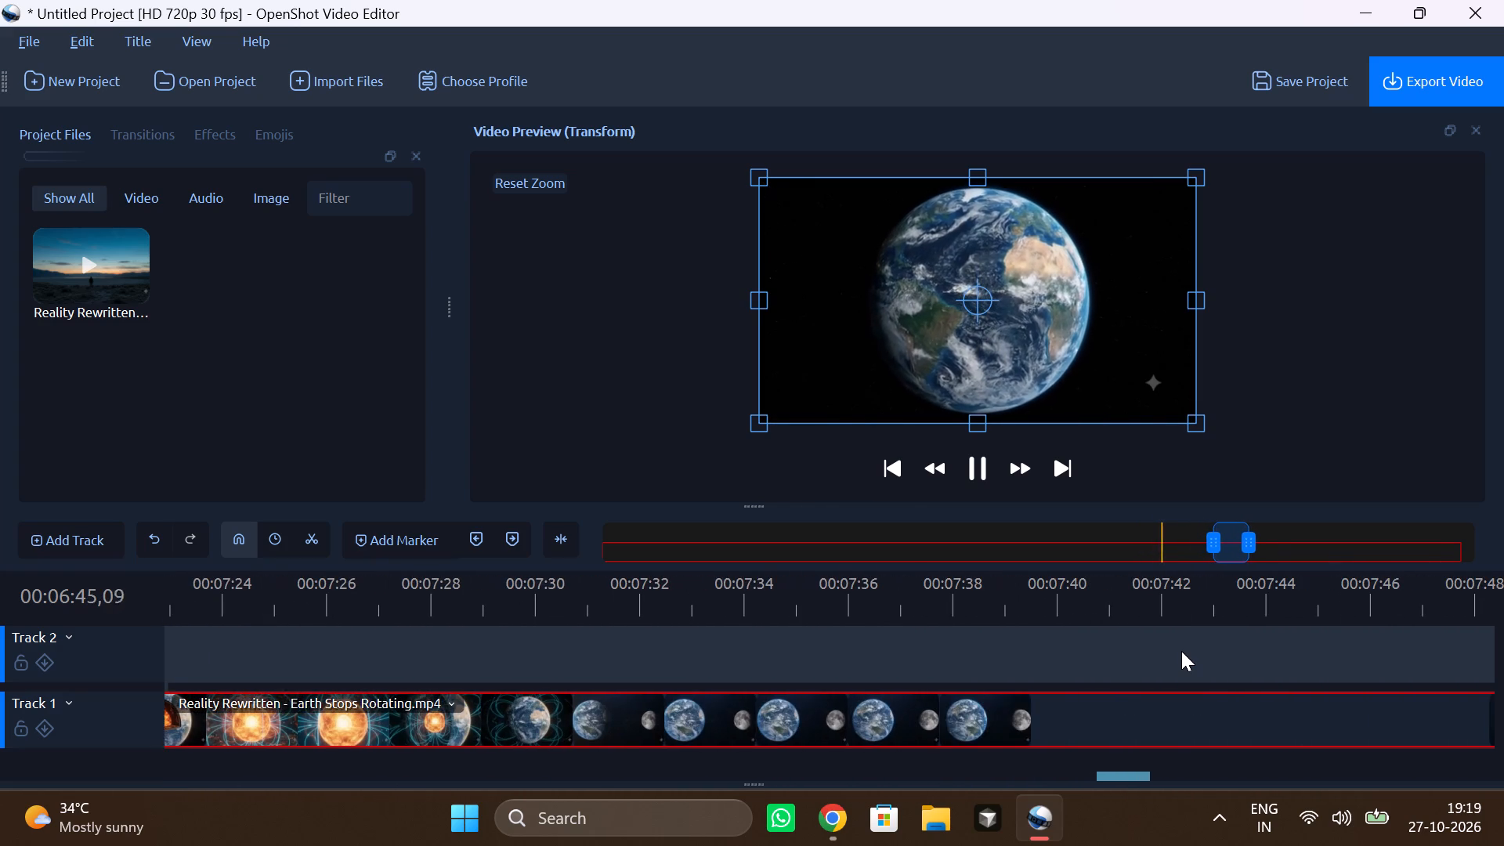
scroll(1181, 651, "left", 2)
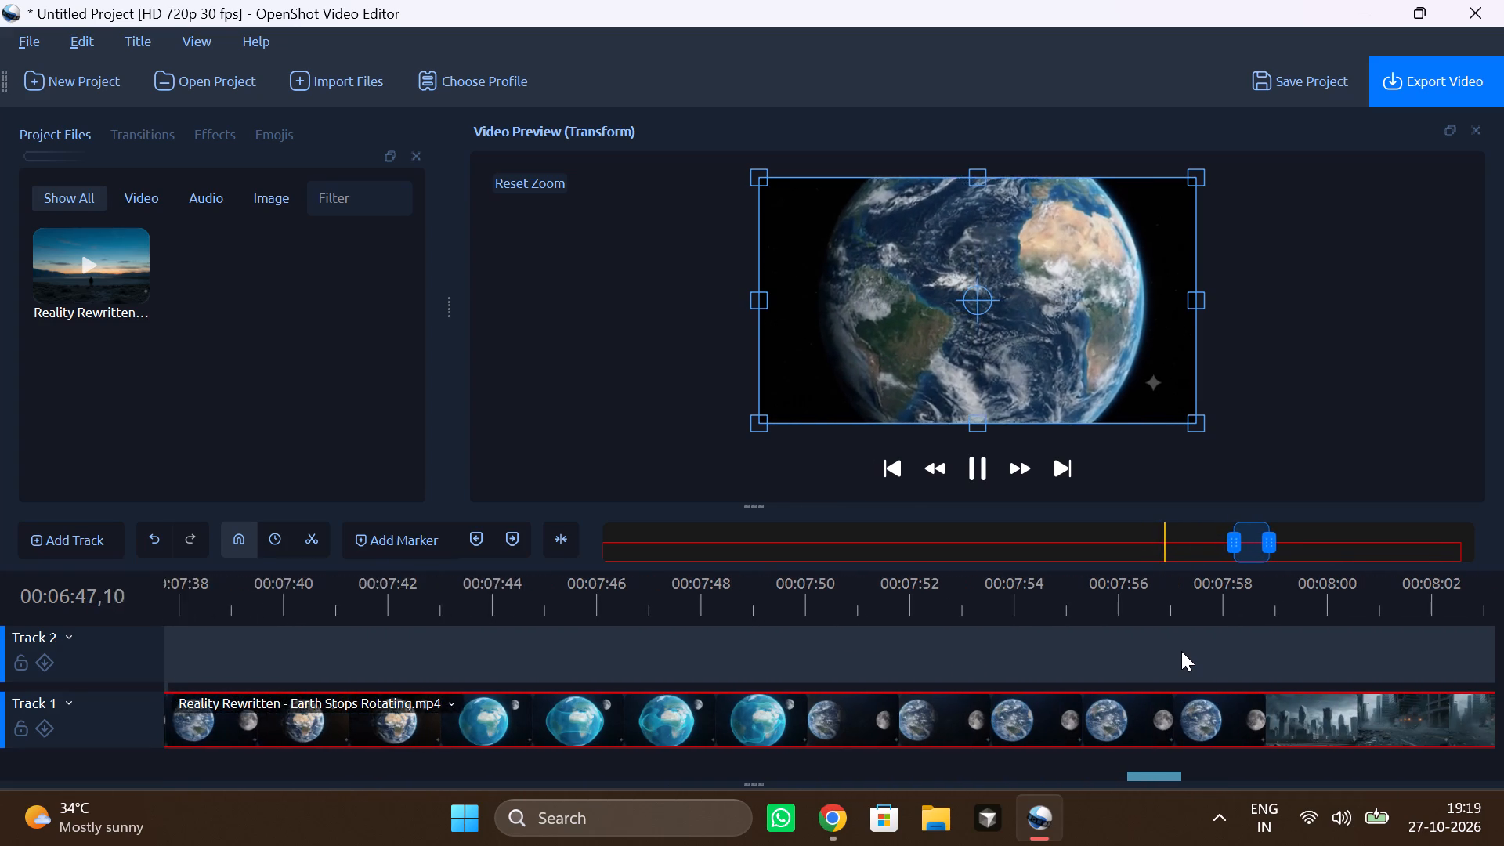
scroll(1181, 651, "left", 2)
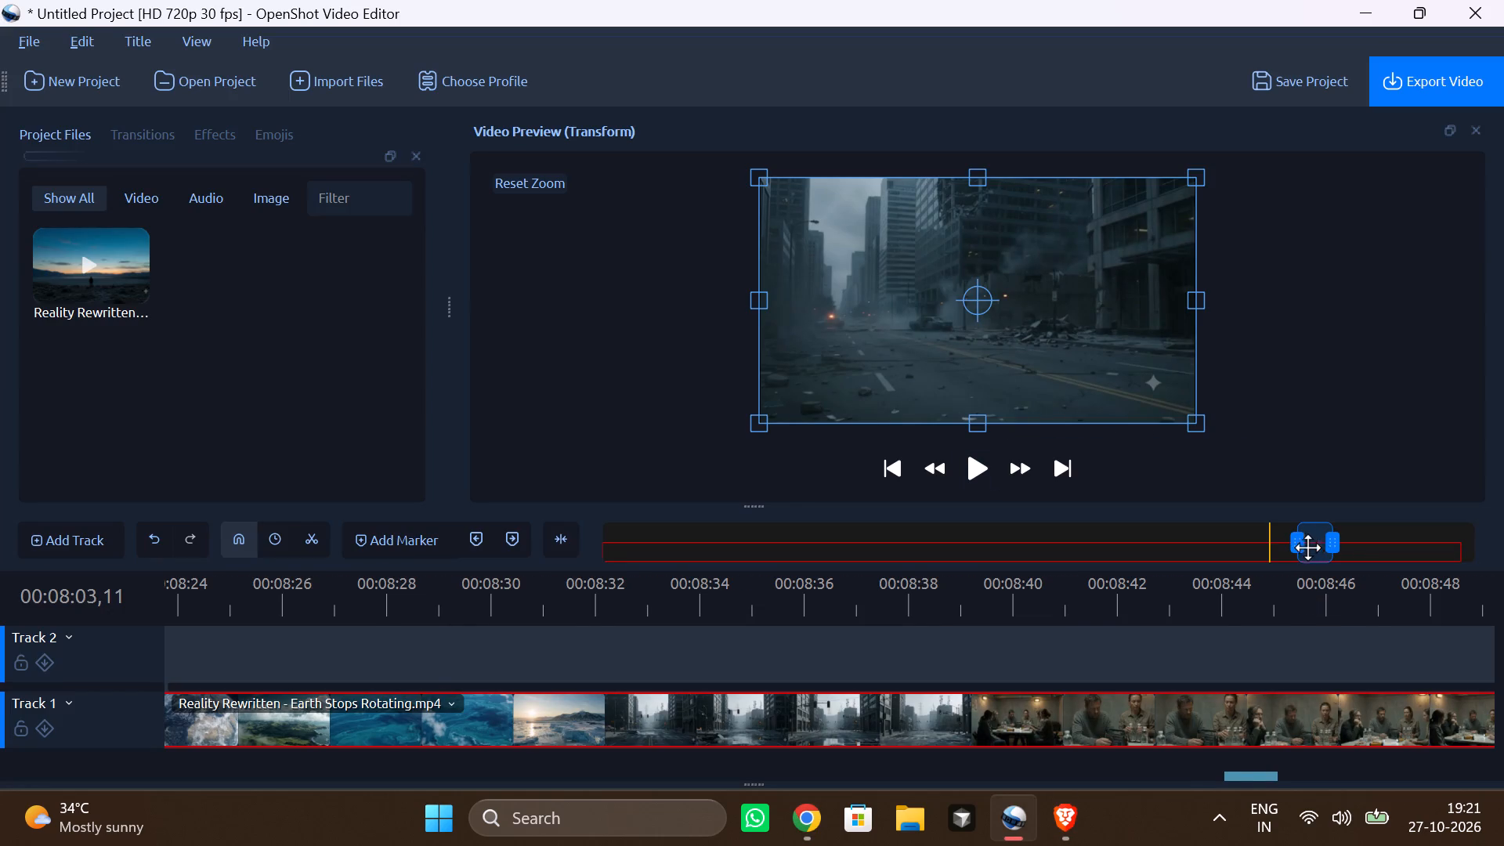
left_click_drag(1308, 548, 1275, 556)
left_click_drag(617, 598, 483, 589)
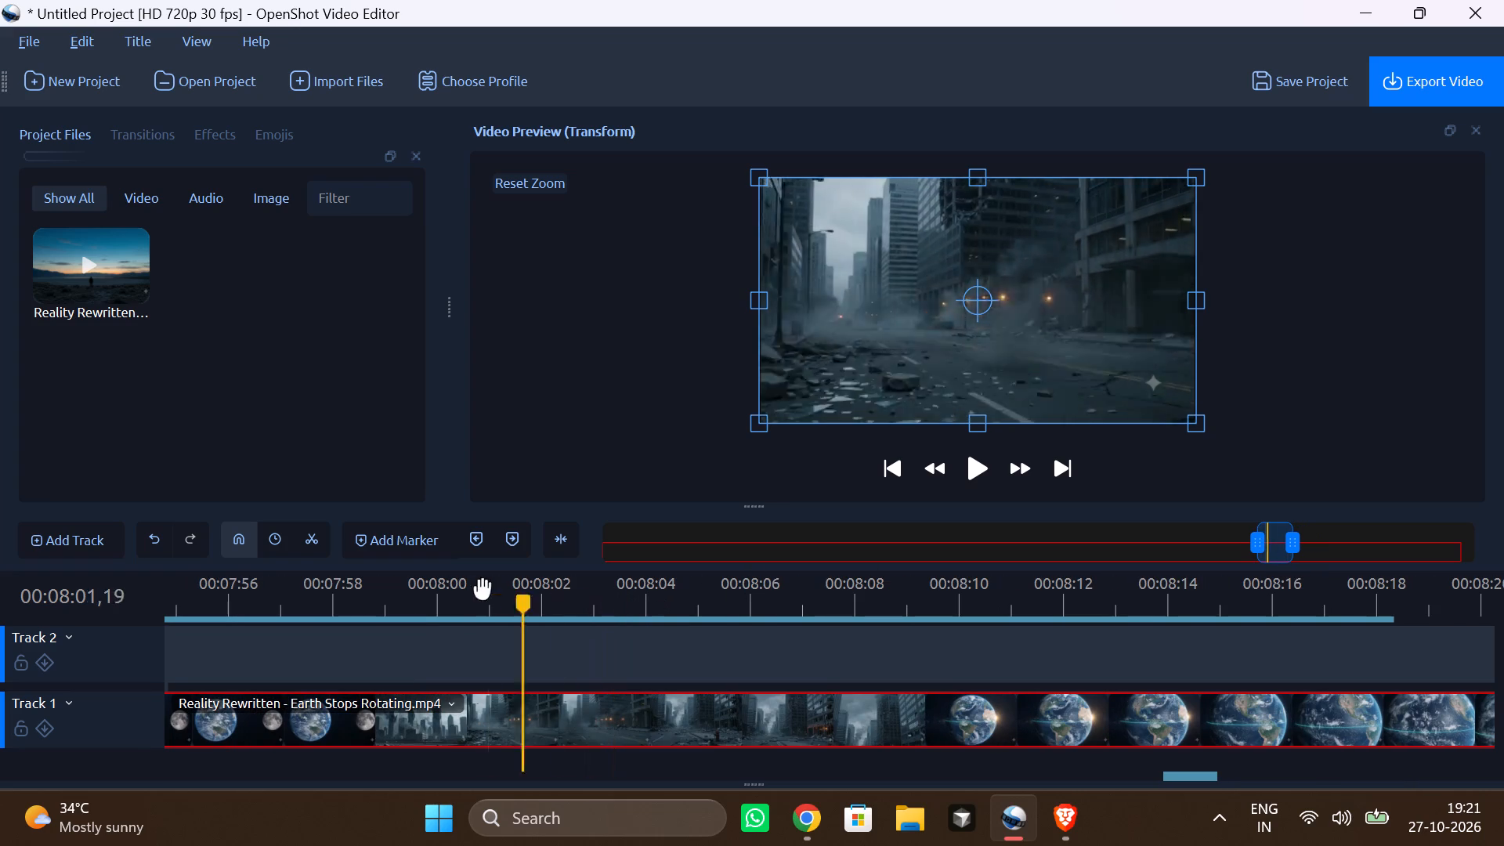
left_click_drag(483, 589, 246, 579)
left_click(972, 472)
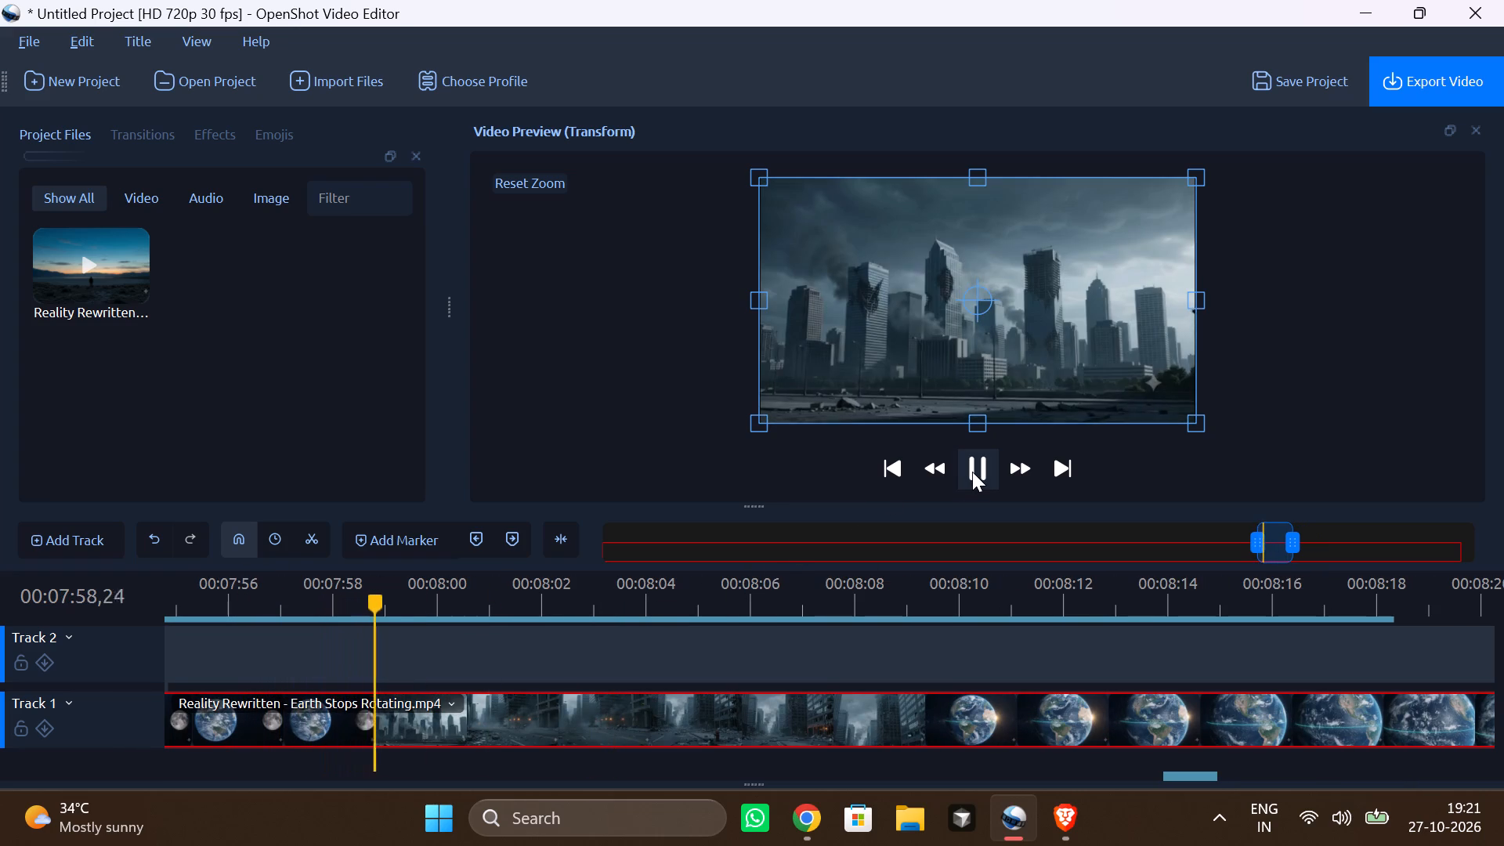
left_click(972, 472)
Split the Track 1 clip at 00:07:58,18, where the Earth-and-Moon shot changes to the ruined city.
scroll(540, 718, "up", 5, "ctrl")
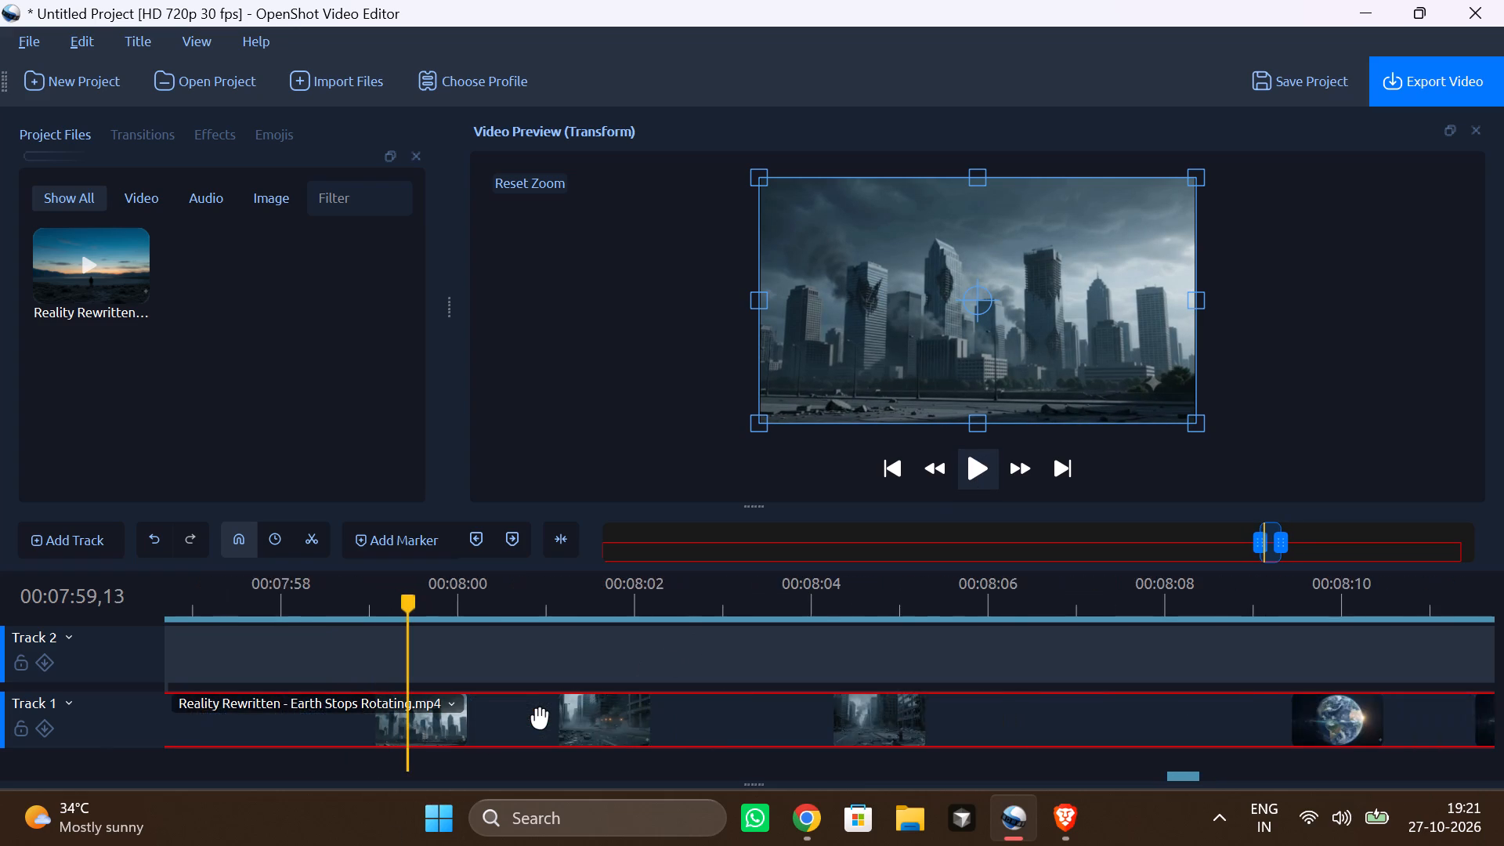
scroll(540, 718, "up", 20, "ctrl")
scroll(540, 718, "up", 17, "ctrl")
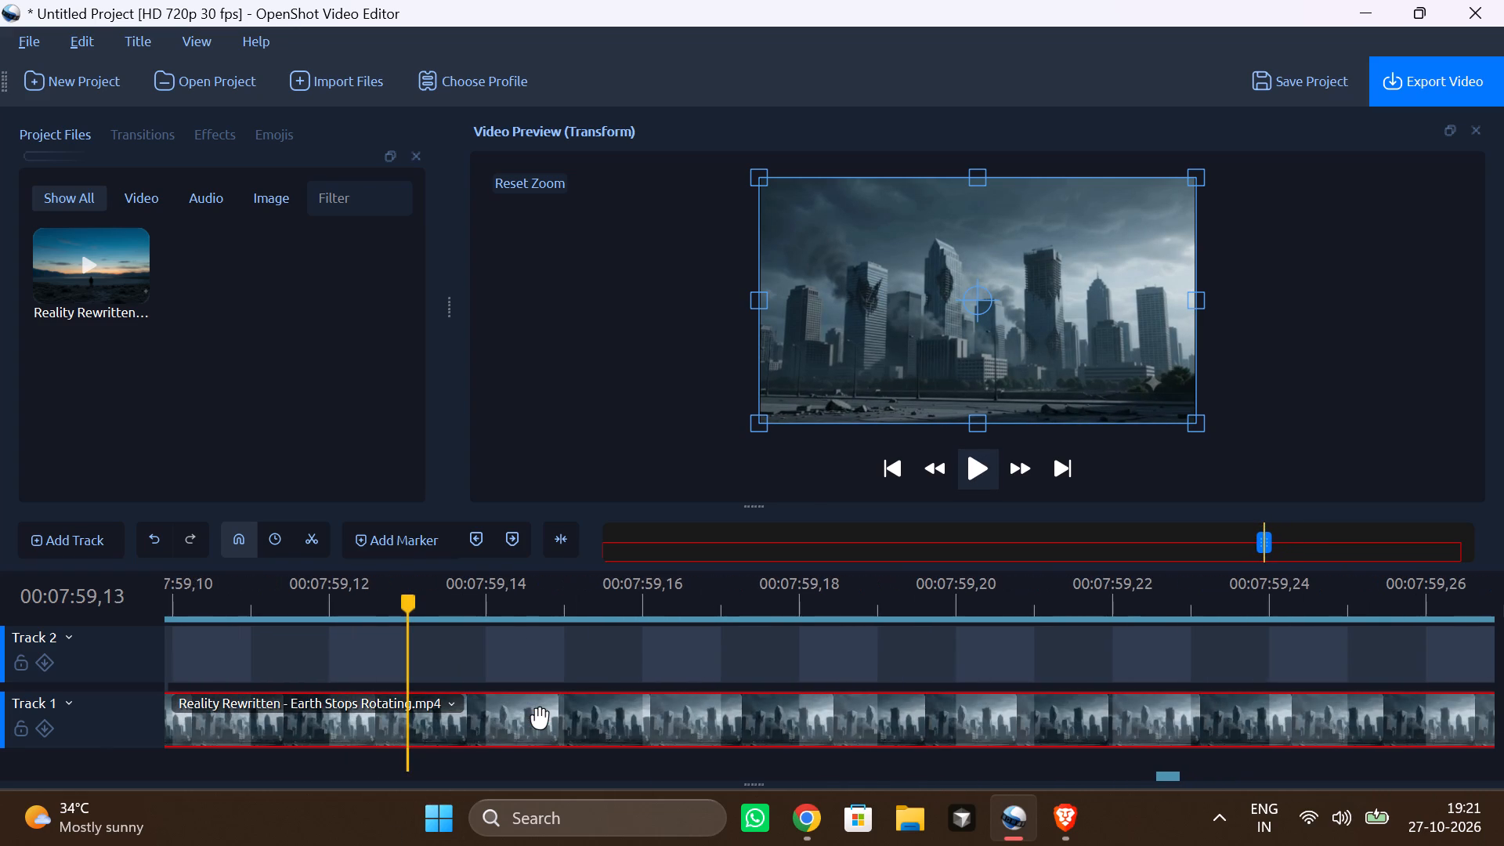
scroll(540, 718, "up", 4, "ctrl")
scroll(534, 713, "right", 4)
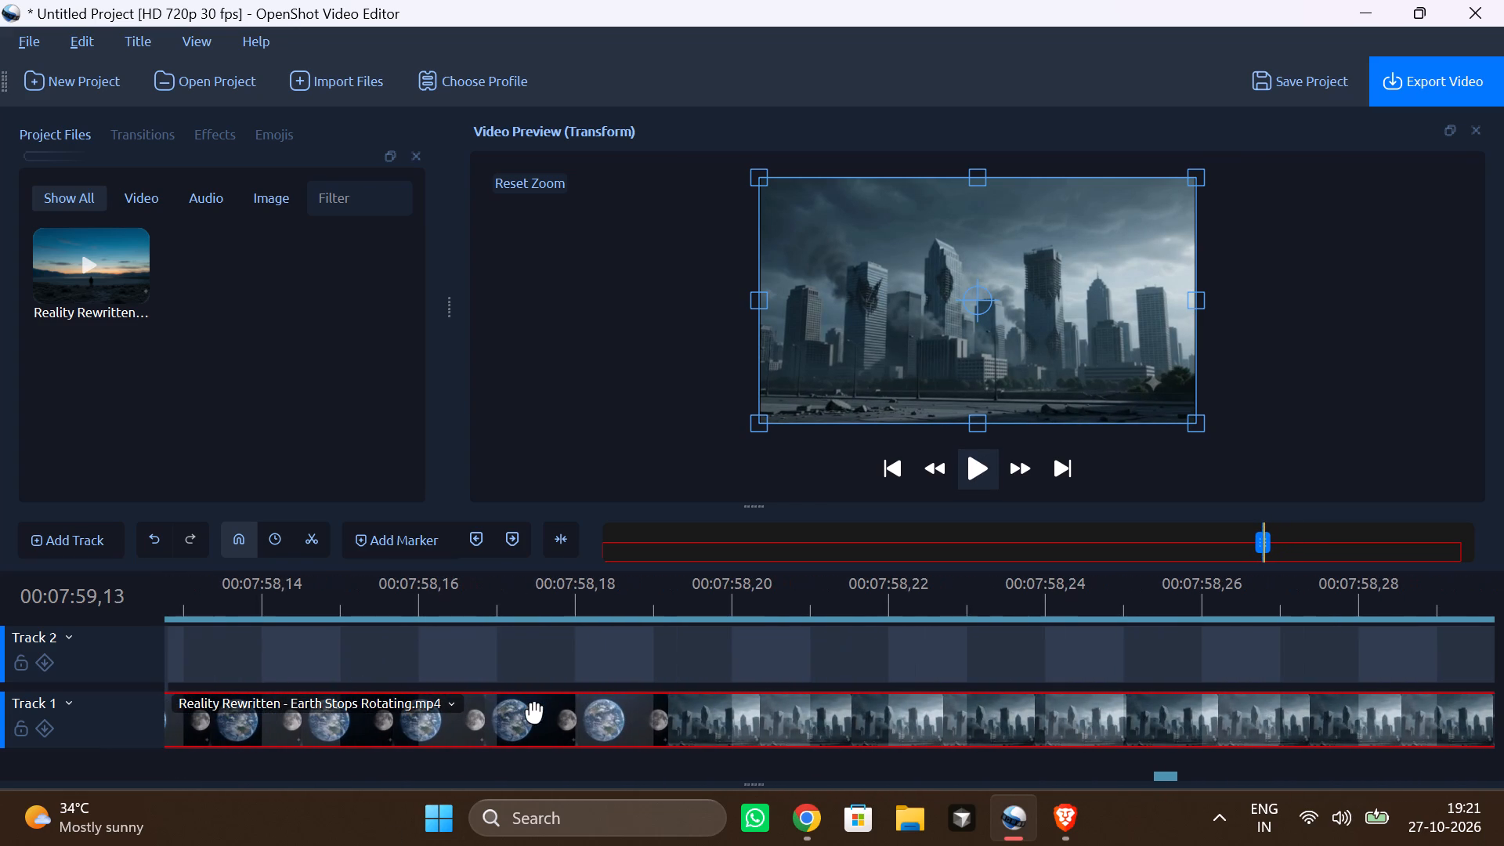
left_click(575, 591)
left_click_drag(565, 598, 613, 598)
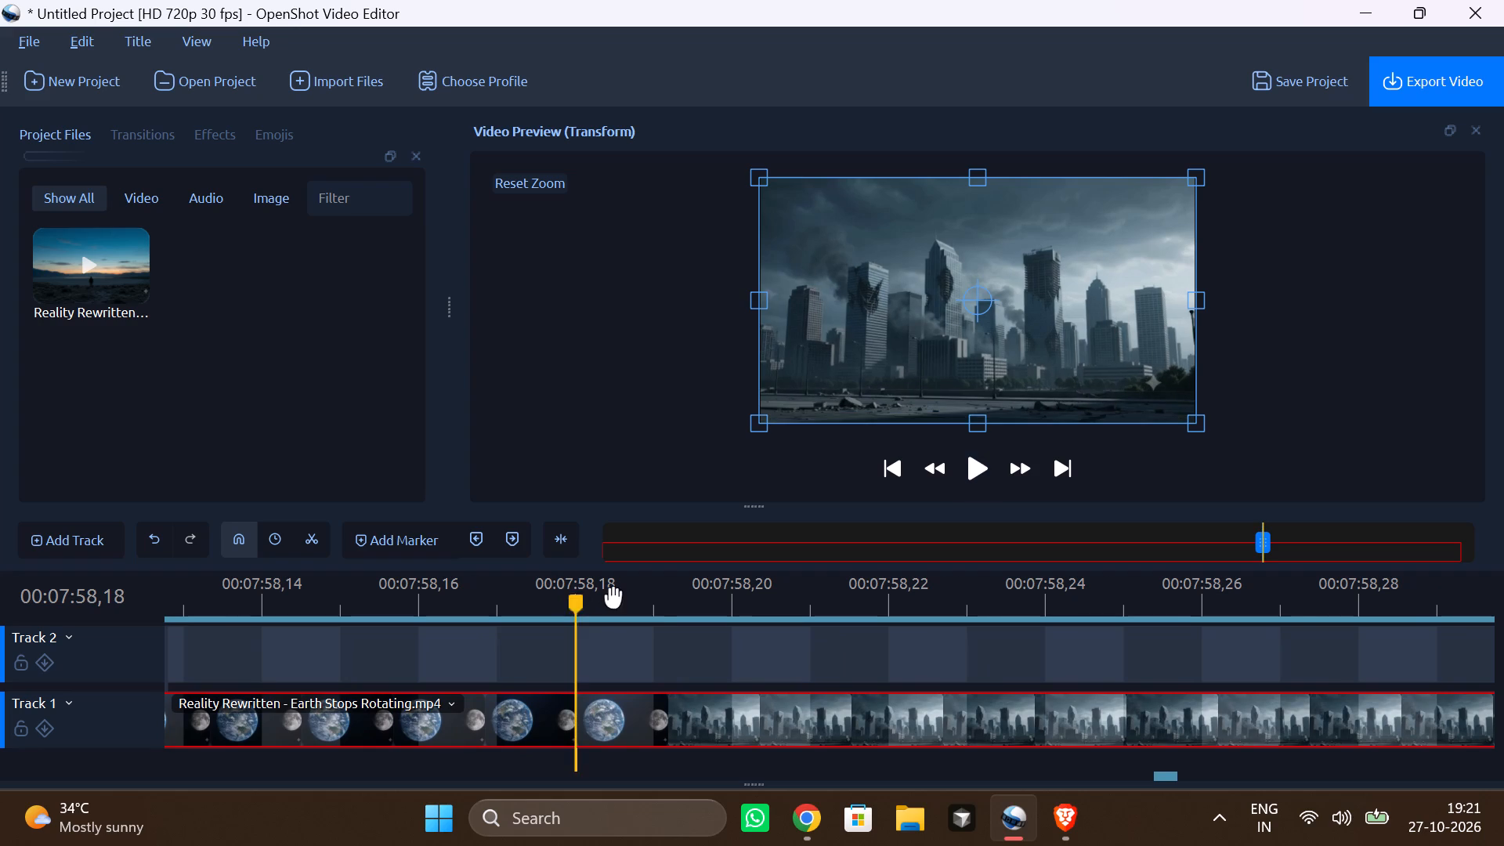
left_click_drag(613, 598, 530, 622)
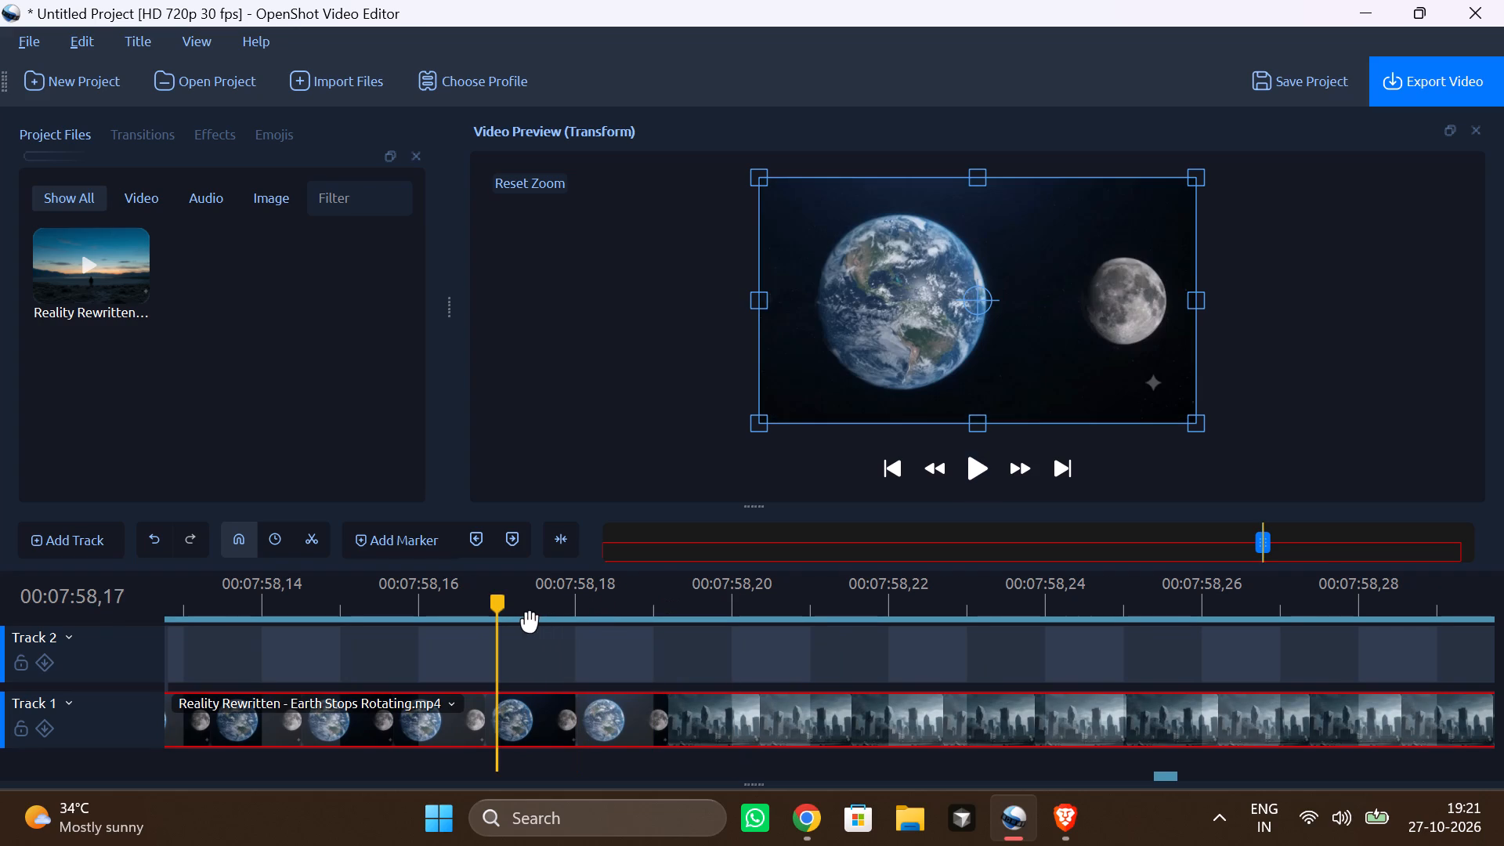
left_click_drag(530, 622, 573, 625)
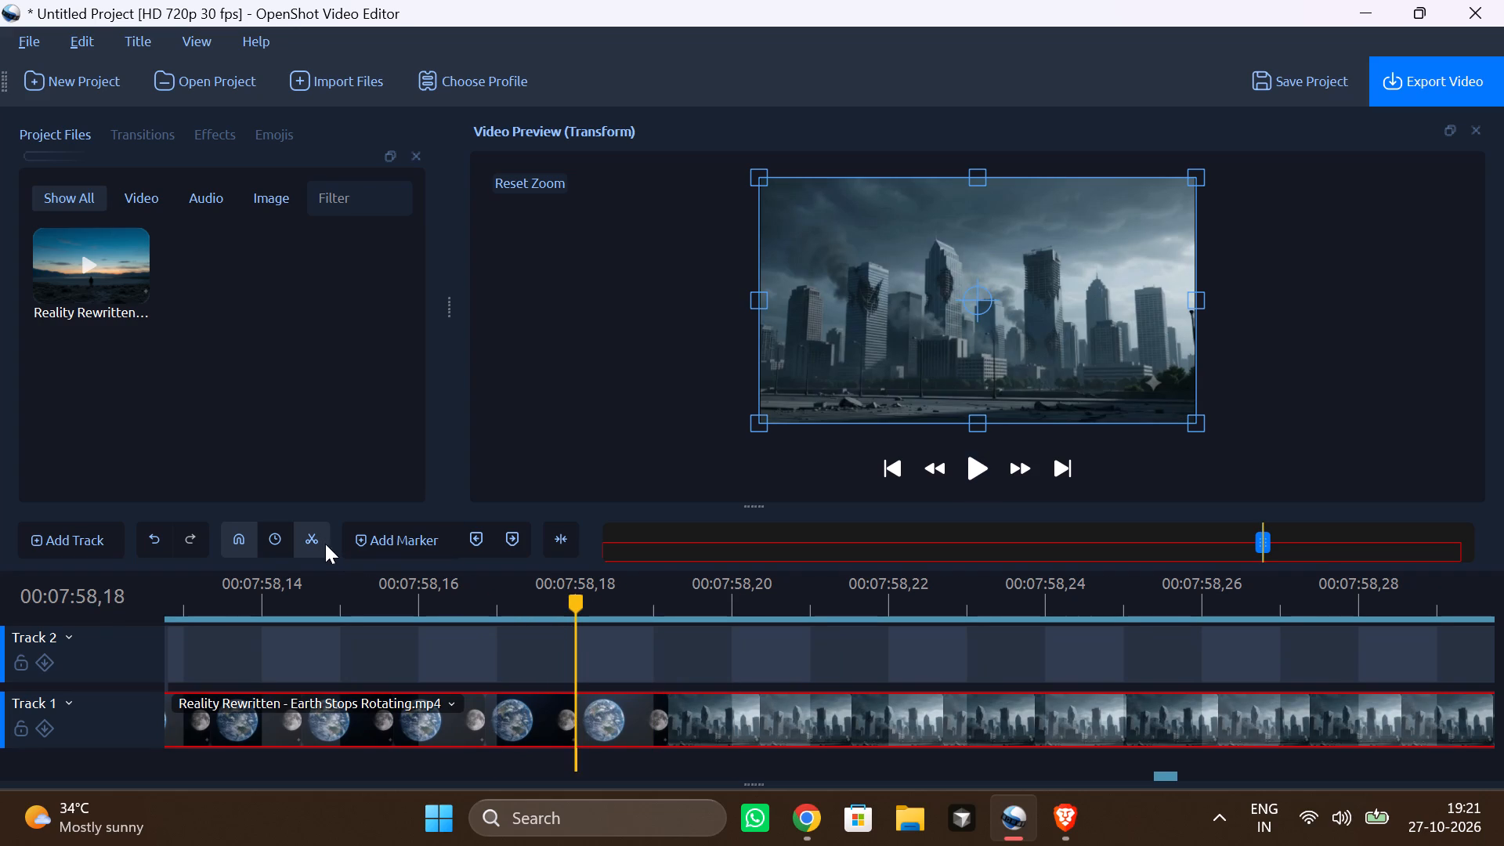
left_click(325, 544)
left_click(582, 732)
key("grave")
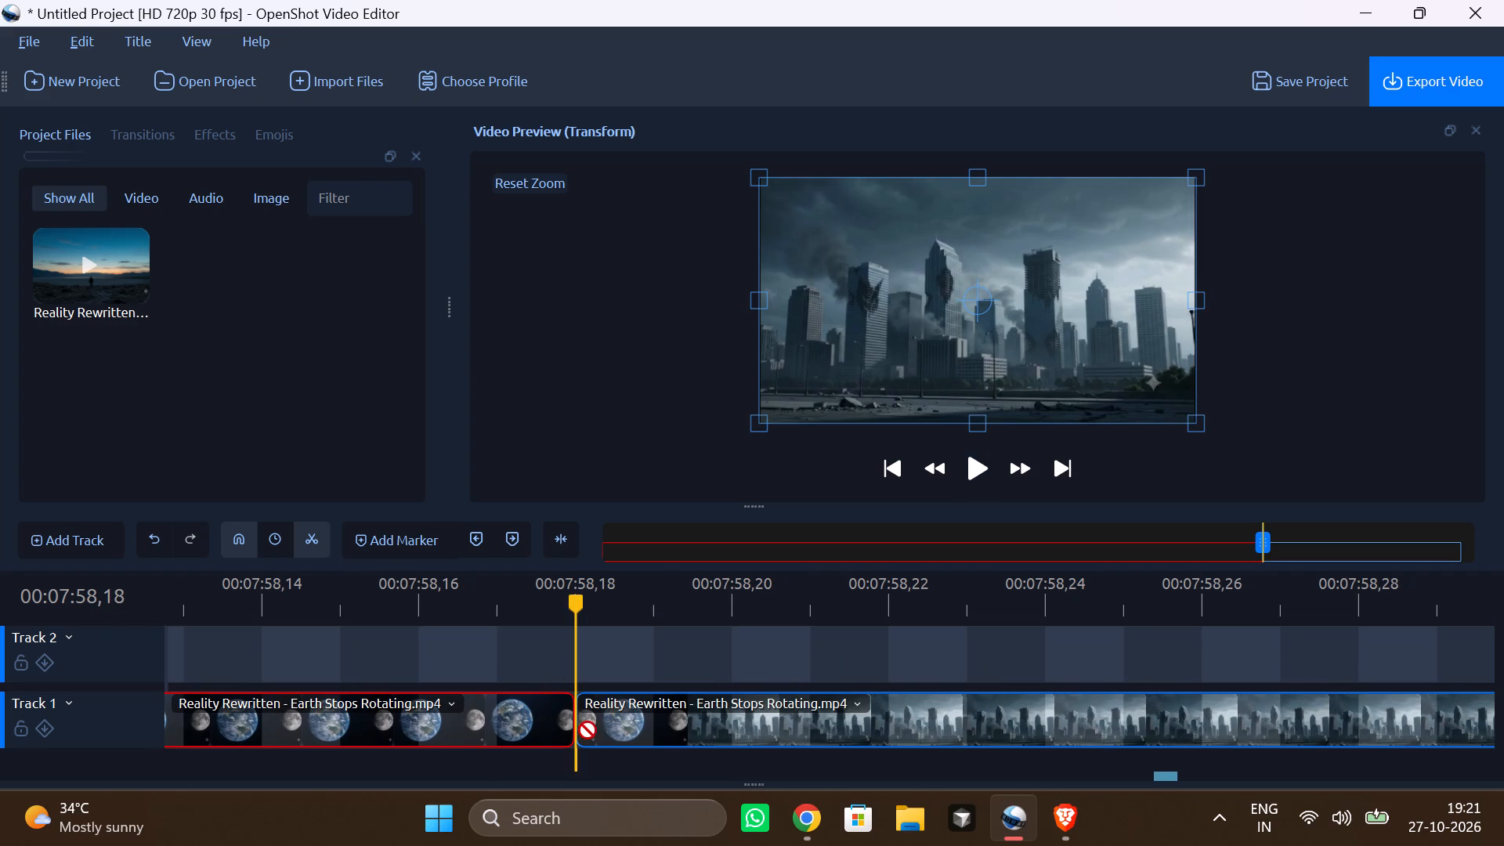
key("grave")
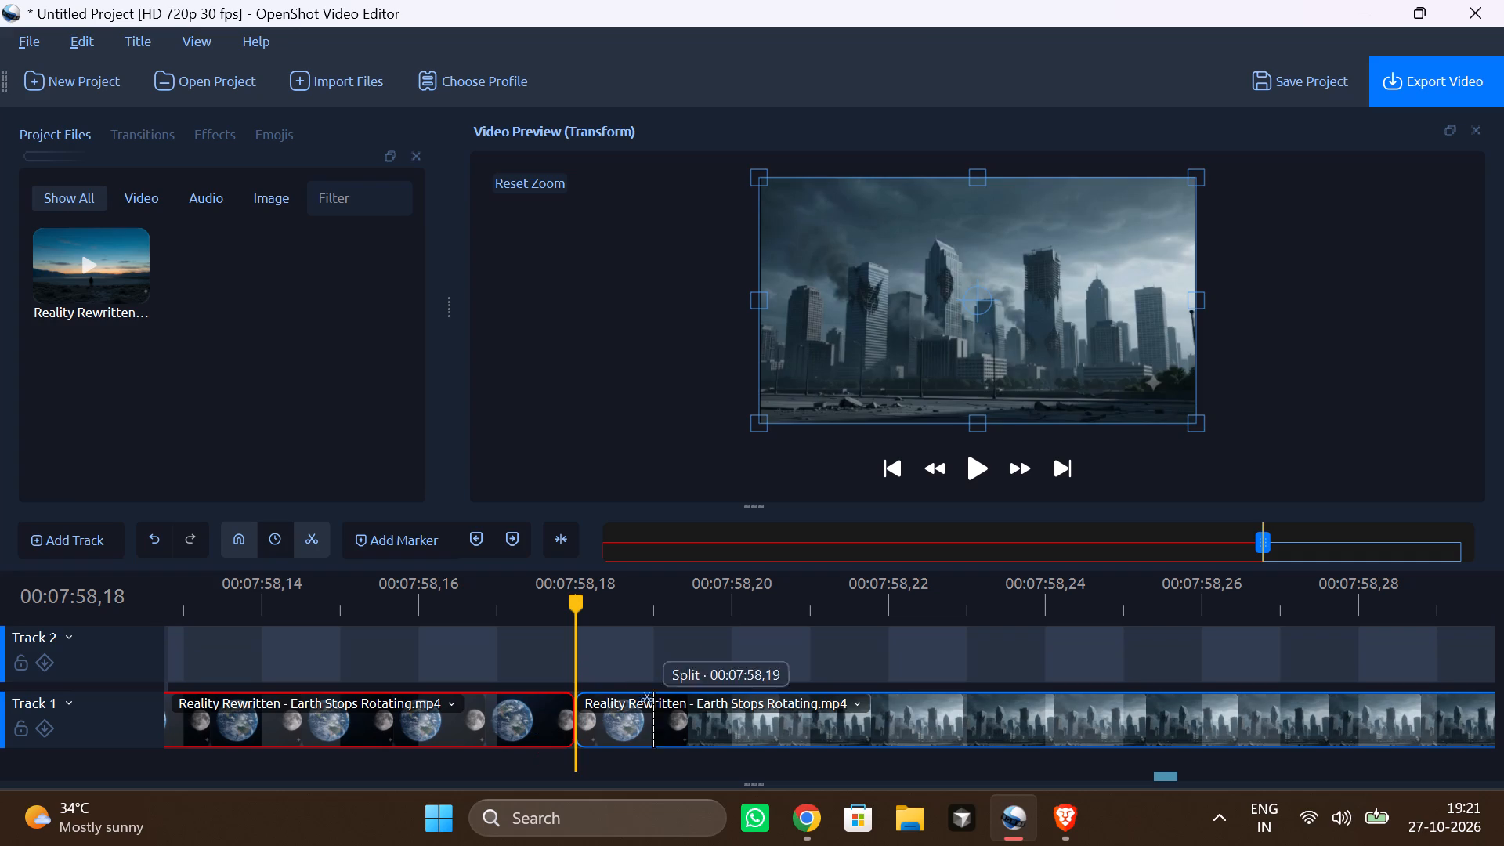
key("Escape")
Delete the portion of the Track 1 clip before the split at 00:07:58,18.
left_click(523, 728)
key("Delete")
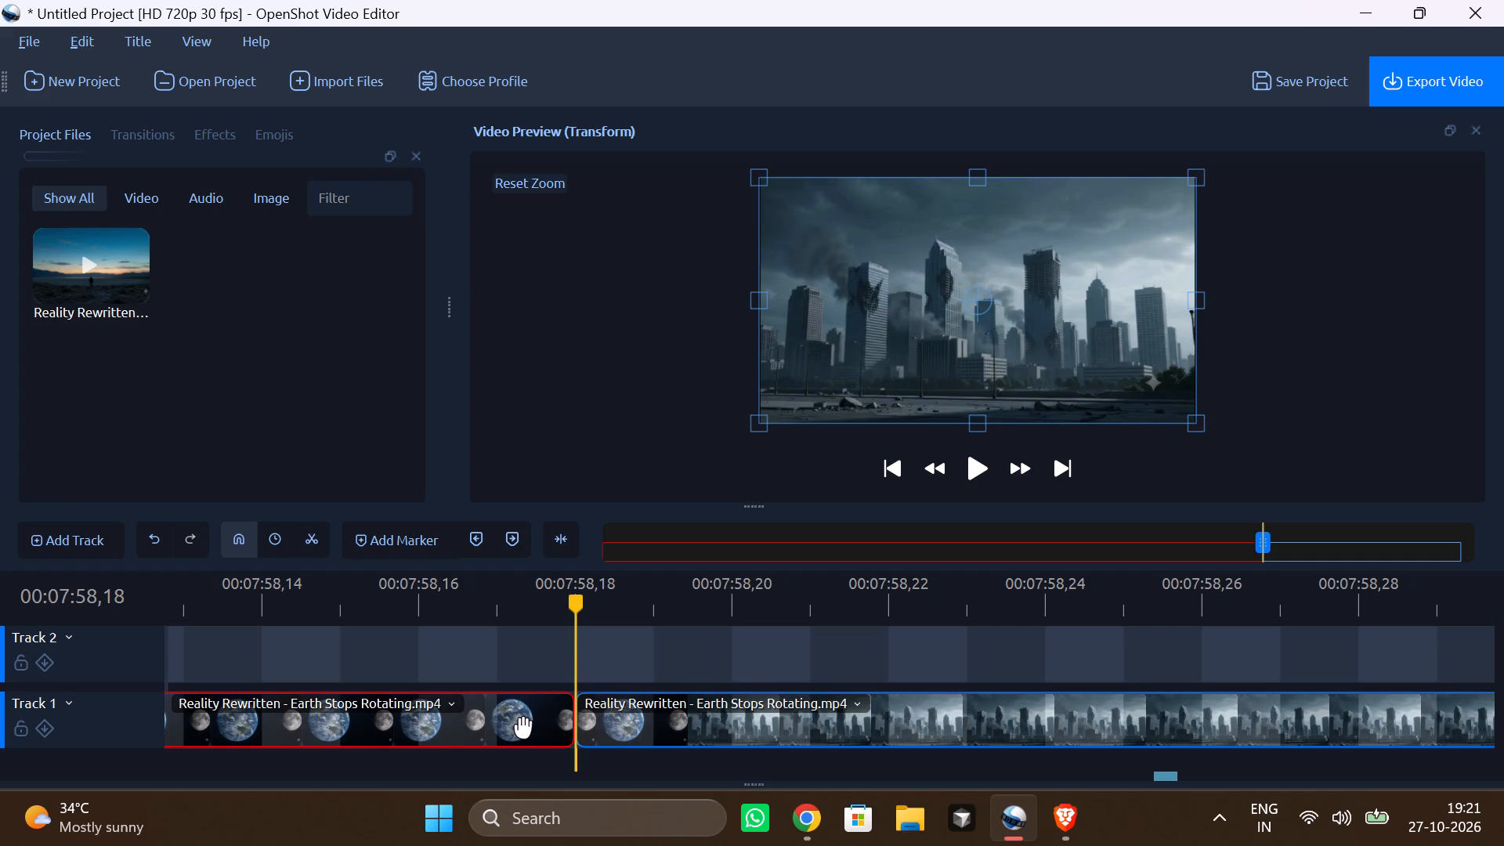
Play the Track 1 clip from just before its new start at 00:07:58,18 to check the cut.
left_click_drag(577, 596, 327, 613)
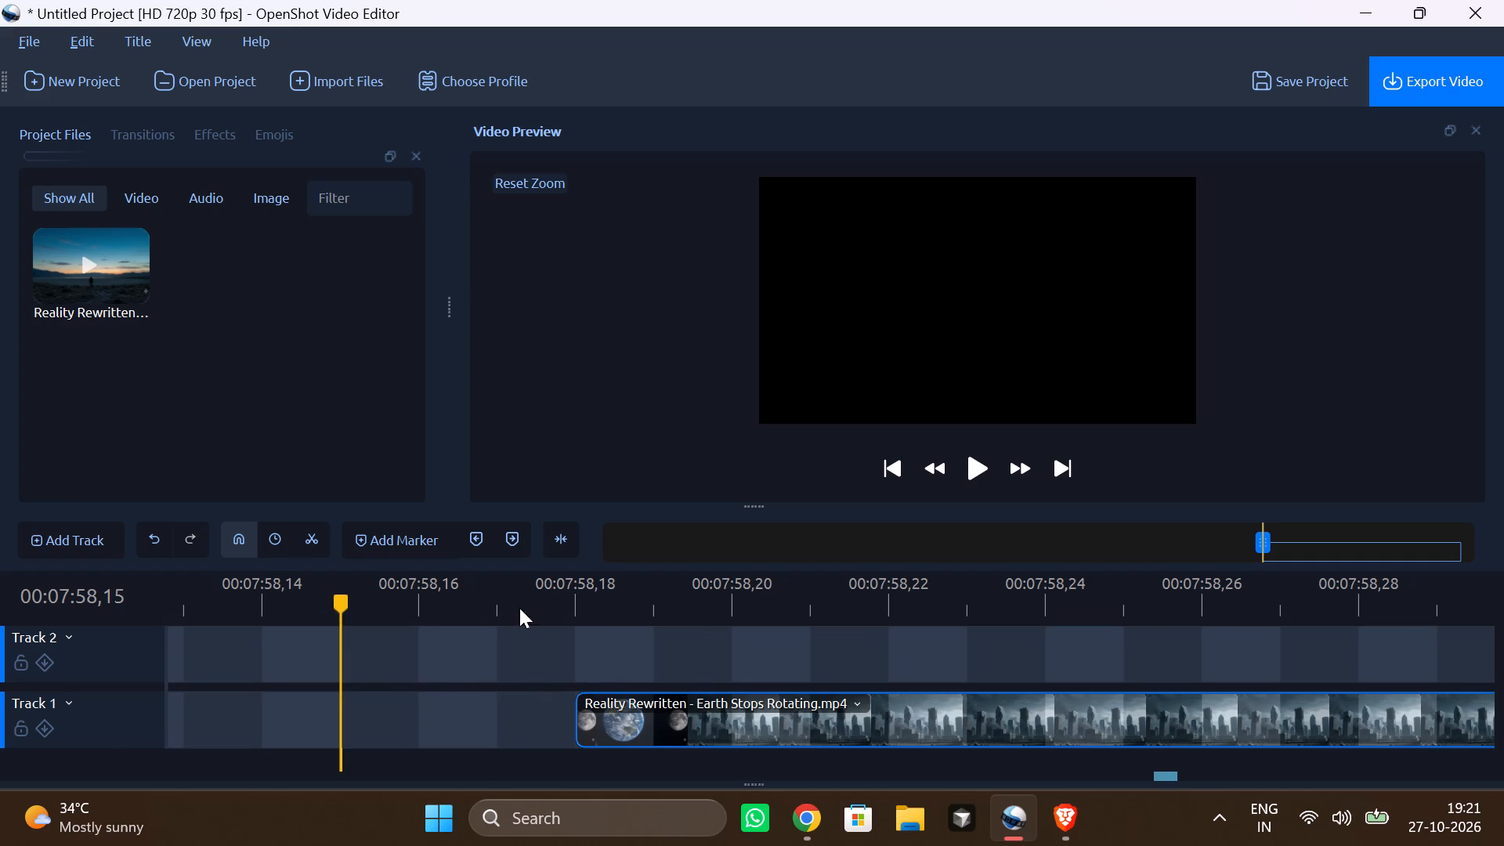
scroll(798, 679, "down", 20, "ctrl")
scroll(798, 679, "down", 13, "ctrl")
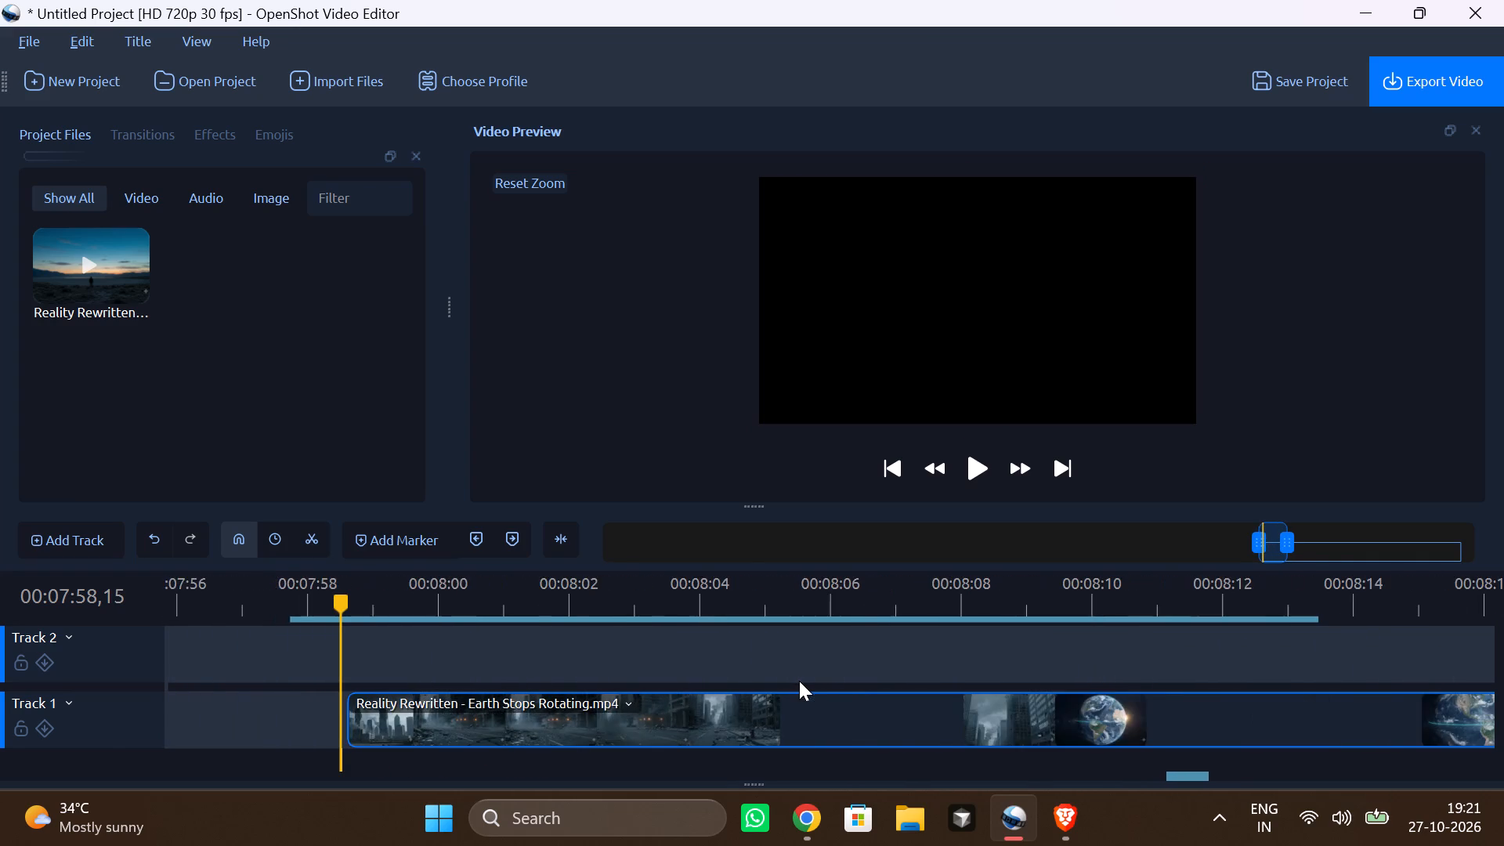
scroll(799, 681, "down", 5, "ctrl")
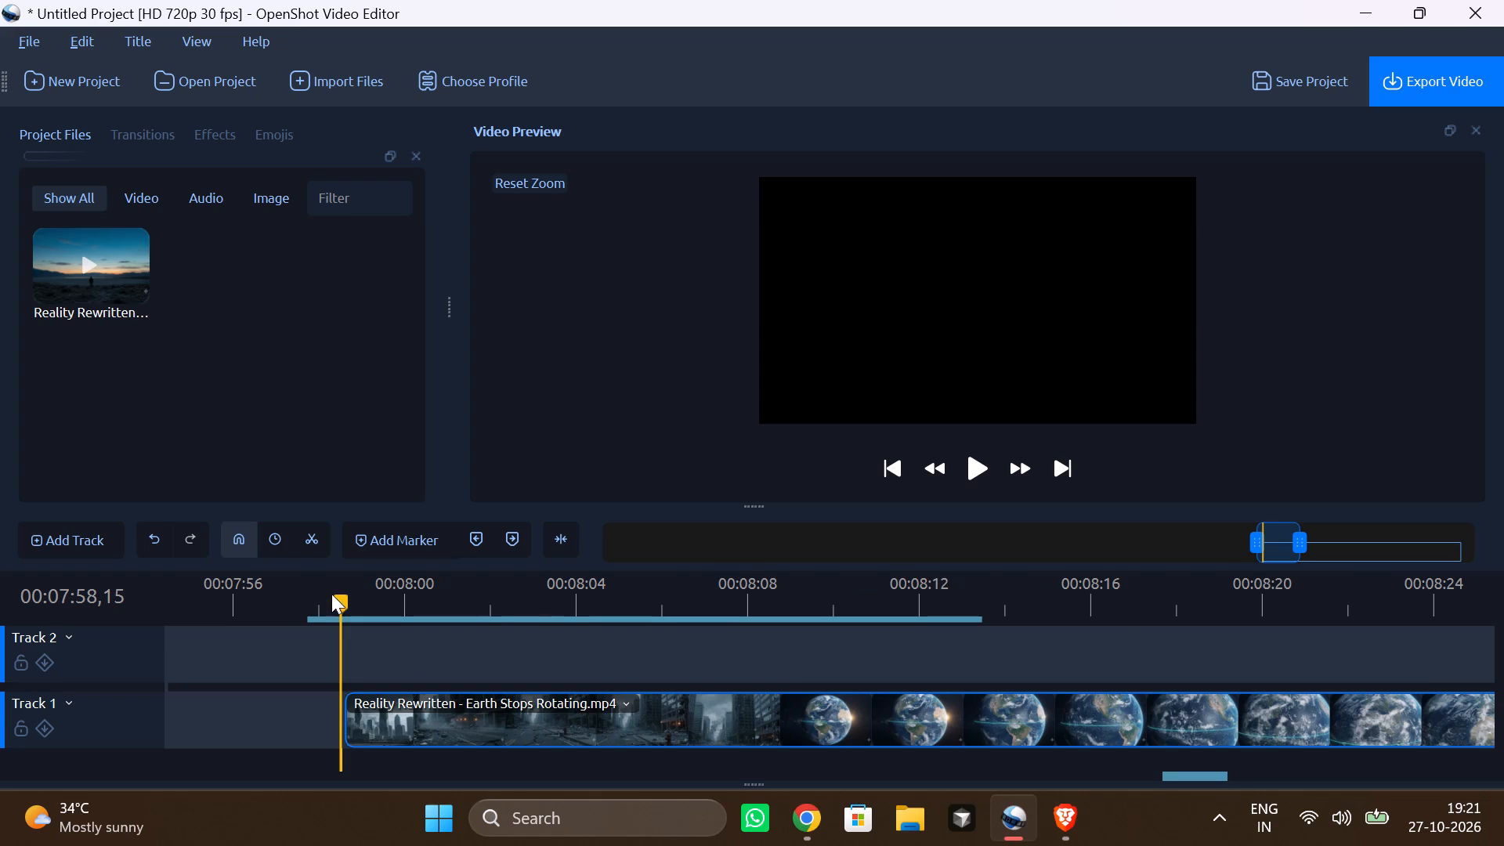
left_click(331, 594)
left_click(982, 467)
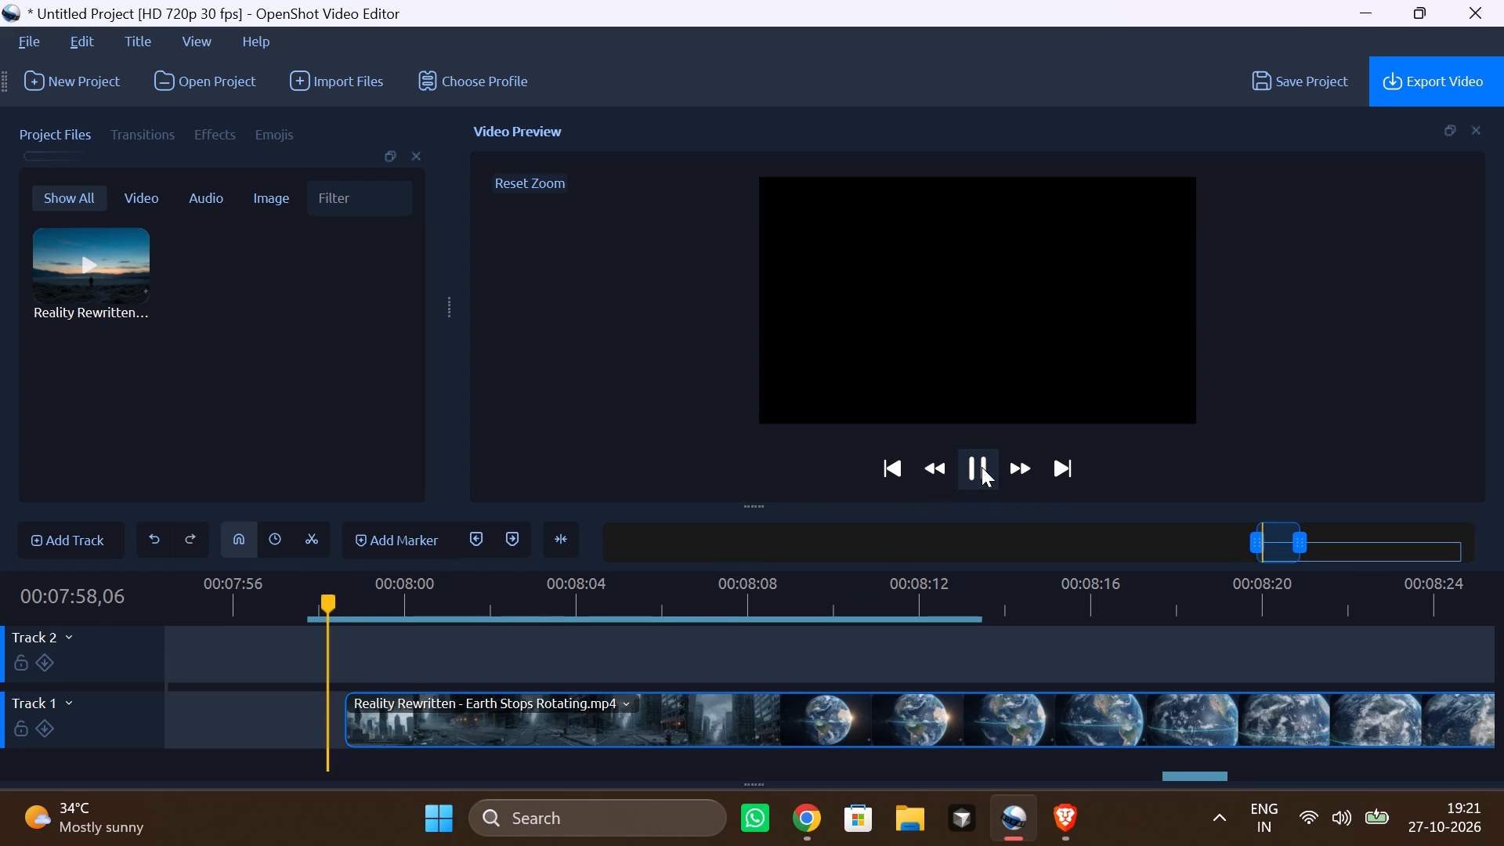
left_click(982, 467)
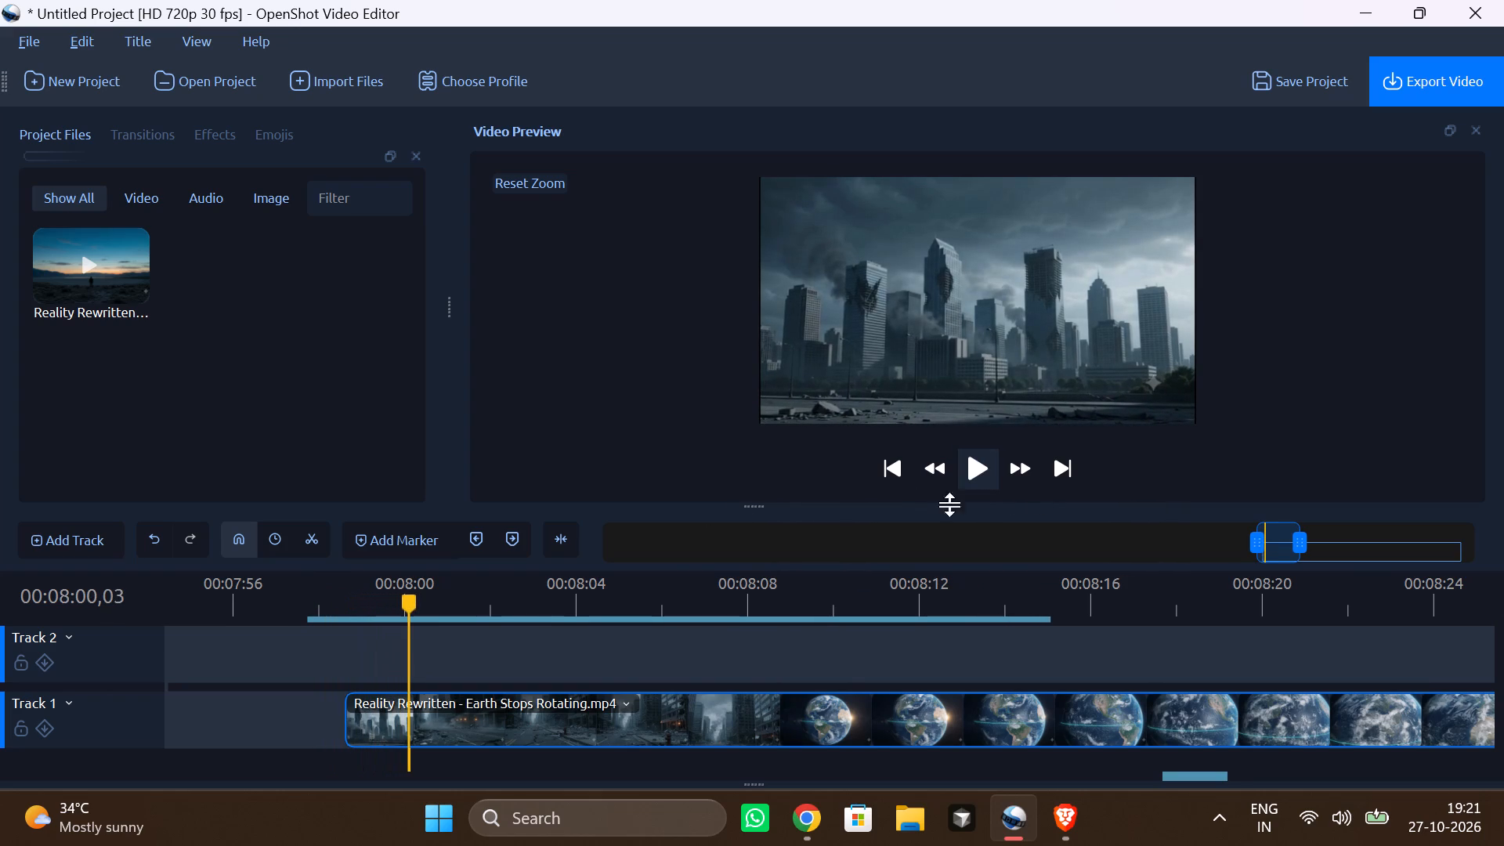
Move the remaining Track 1 clip to the very beginning of the timeline.
scroll(852, 718, "down", 16, "ctrl")
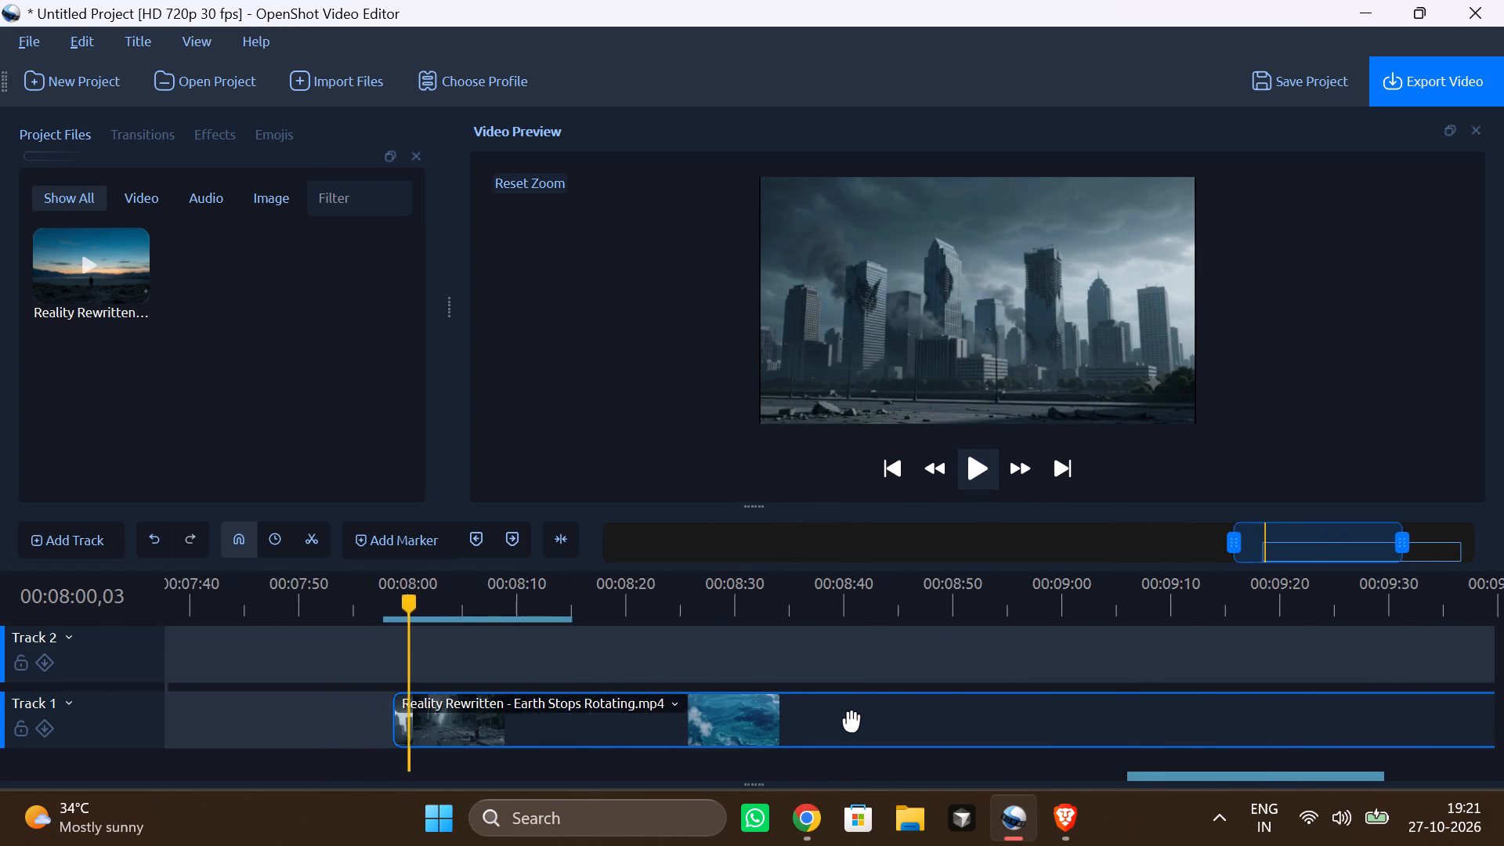
scroll(851, 721, "down", 20, "ctrl")
scroll(851, 721, "down", 4, "ctrl")
scroll(851, 724, "up", 2, "ctrl")
scroll(851, 724, "down", 12, "ctrl")
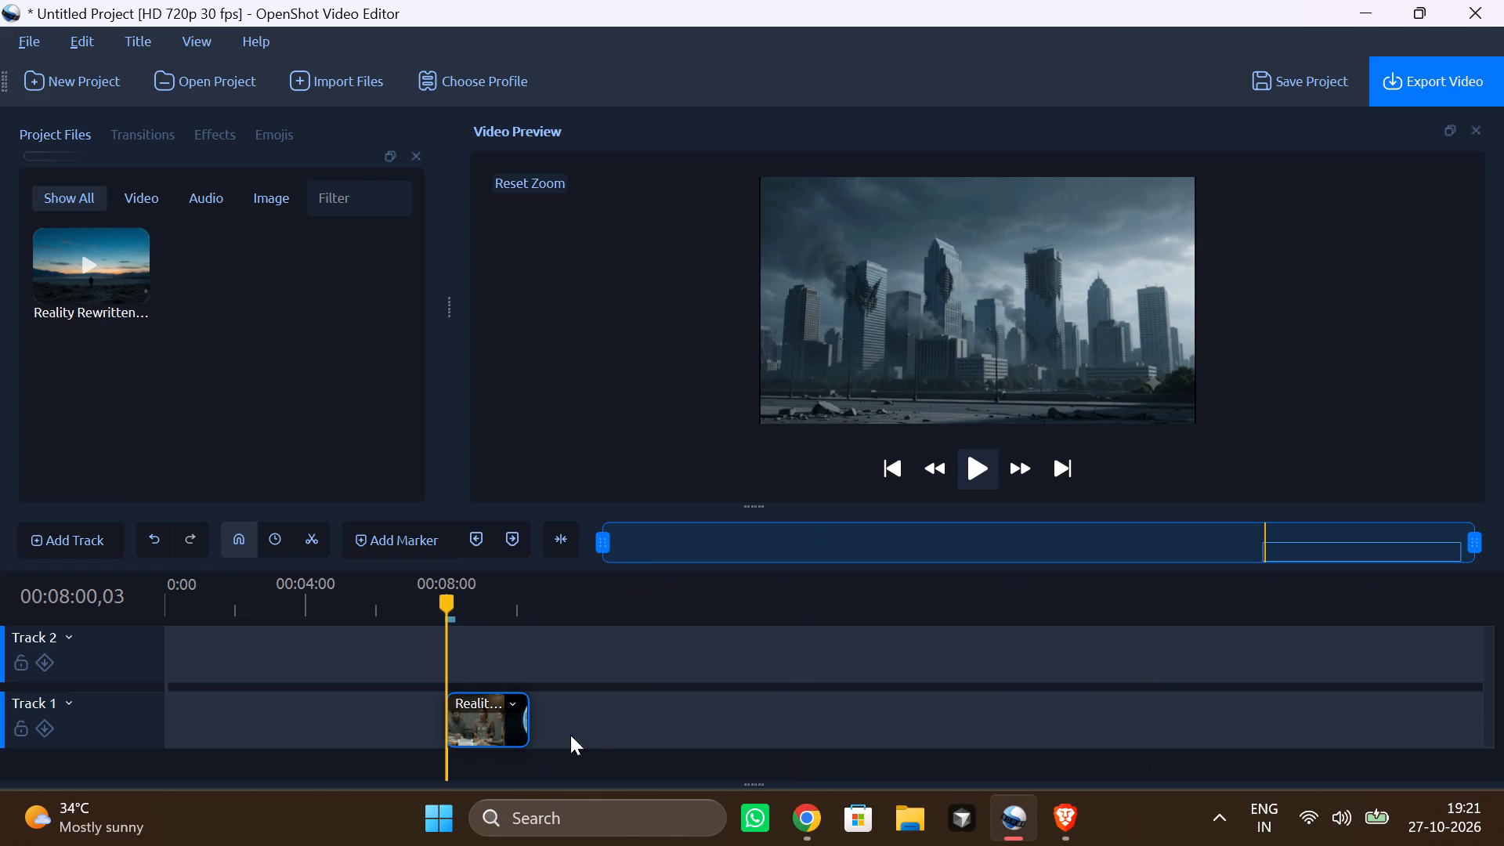
left_click_drag(490, 726, 48, 707)
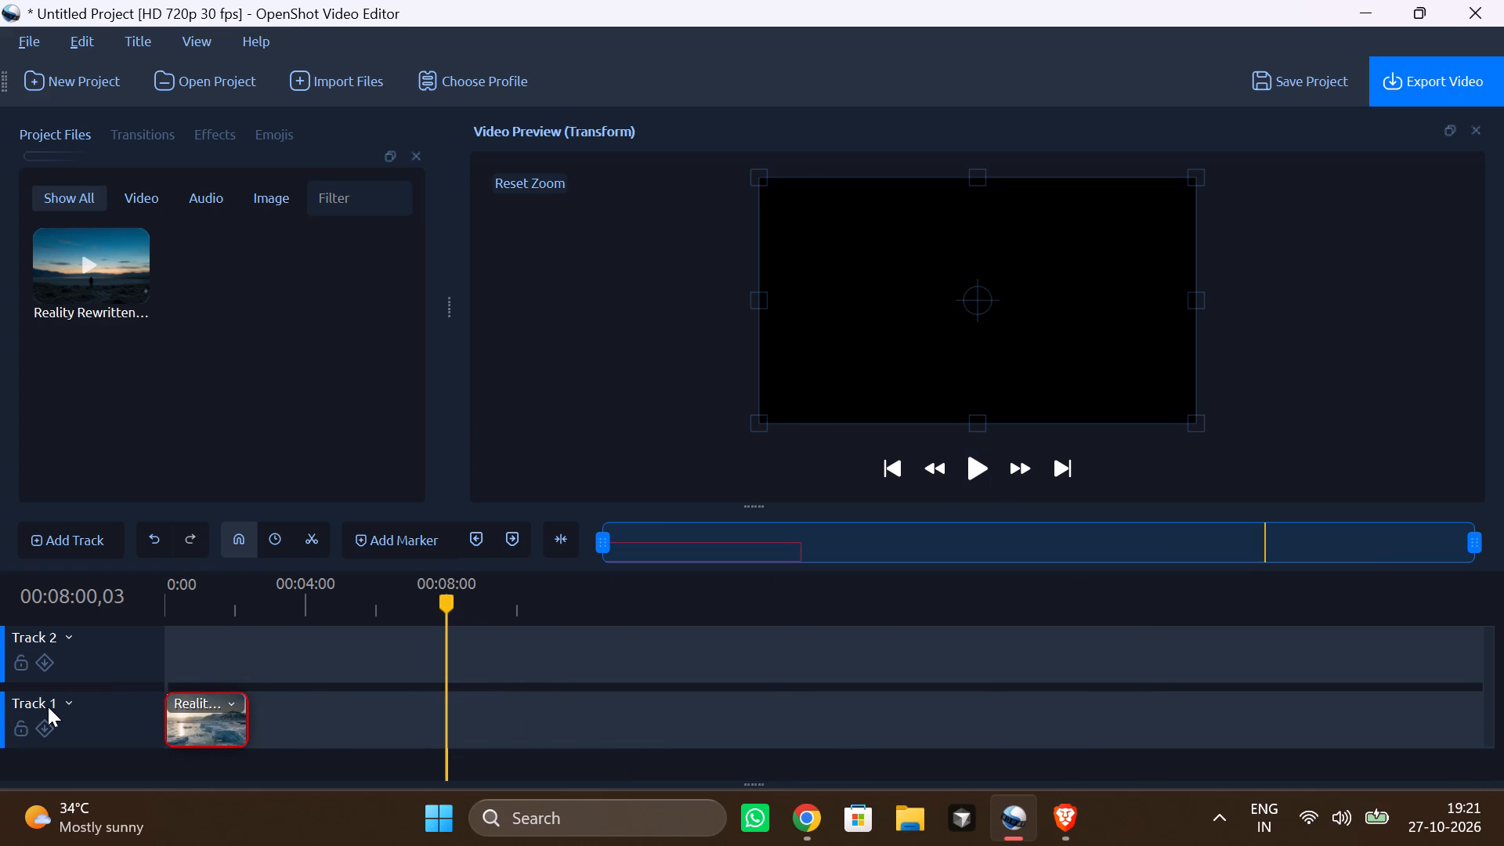
Return the playhead to 00:00:00,00, examine the moved clip along the timeline to its end, and play its opening.
left_click_drag(441, 599, 38, 615)
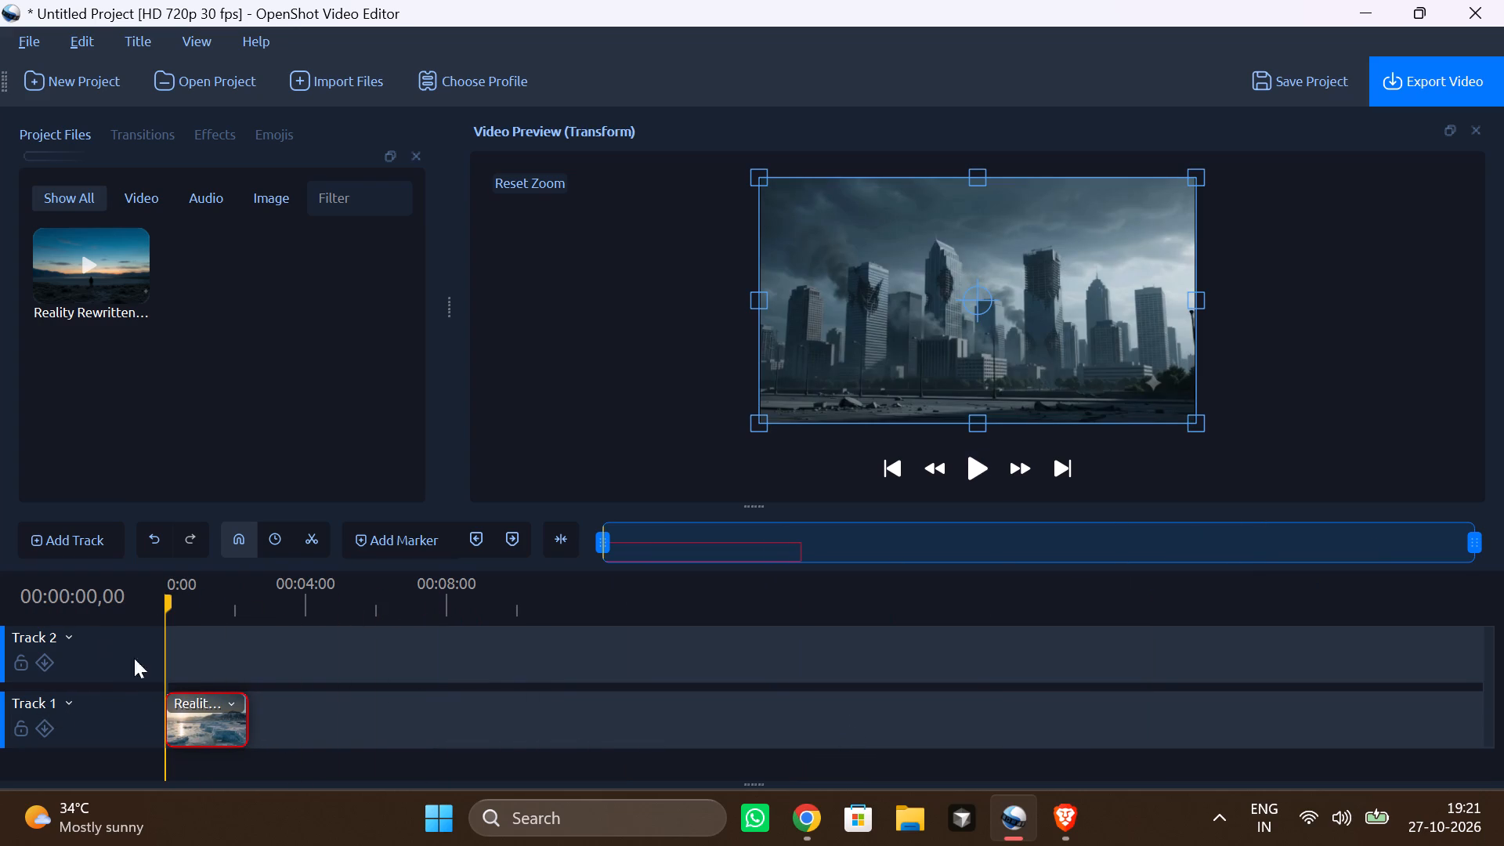
scroll(246, 719, "up", 5, "ctrl")
scroll(338, 735, "up", 6, "ctrl")
scroll(436, 730, "up", 6, "ctrl")
scroll(761, 729, "up", 5, "ctrl")
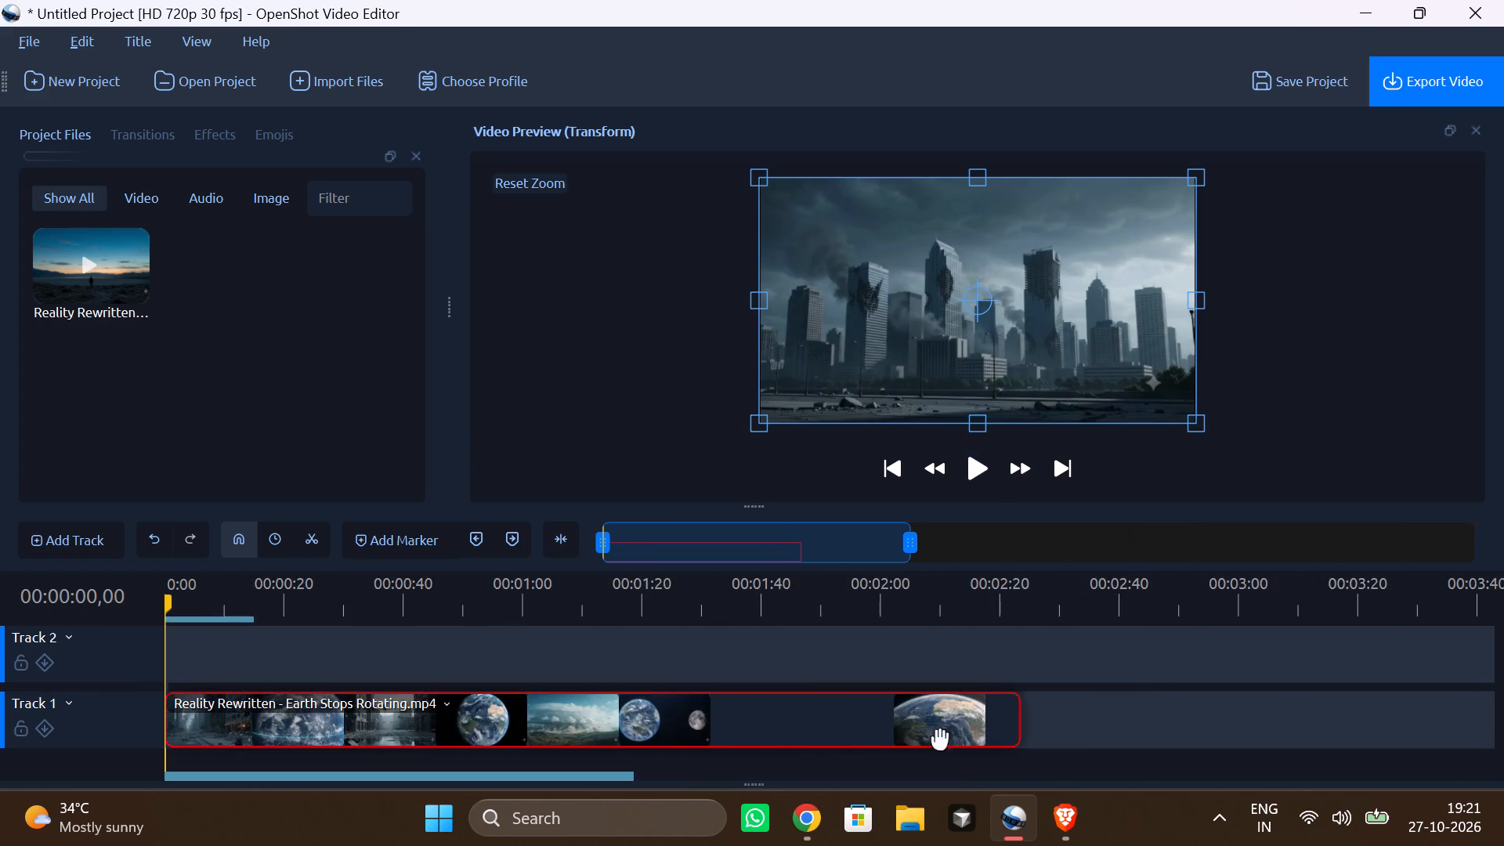
scroll(1015, 739, "up", 5, "ctrl")
scroll(1123, 696, "up", 10, "ctrl")
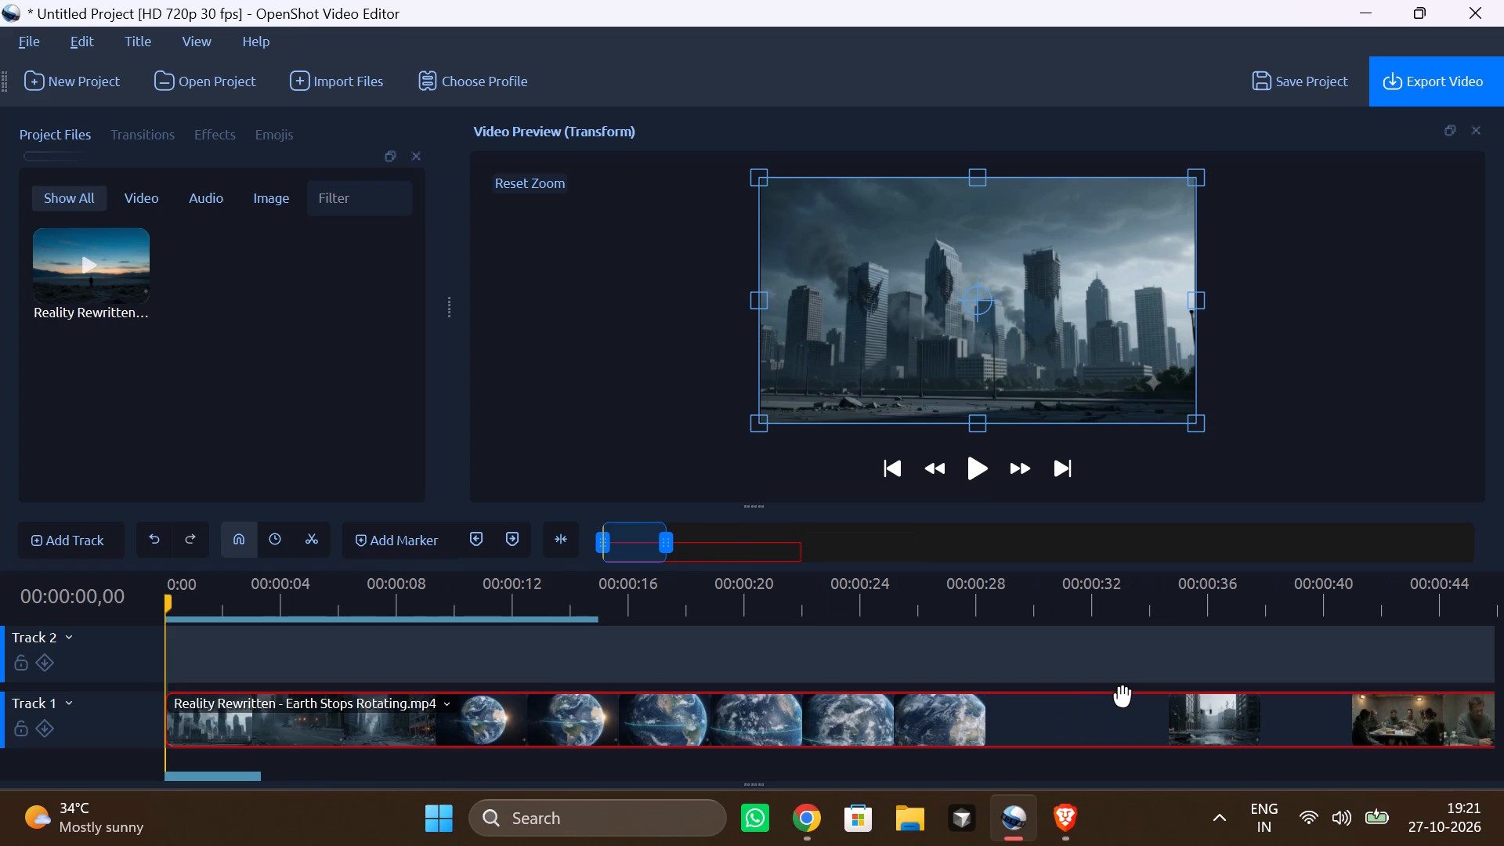
scroll(1123, 696, "left", 3)
scroll(1123, 696, "down", 1, "ctrl")
scroll(1123, 696, "left", 1, "ctrl")
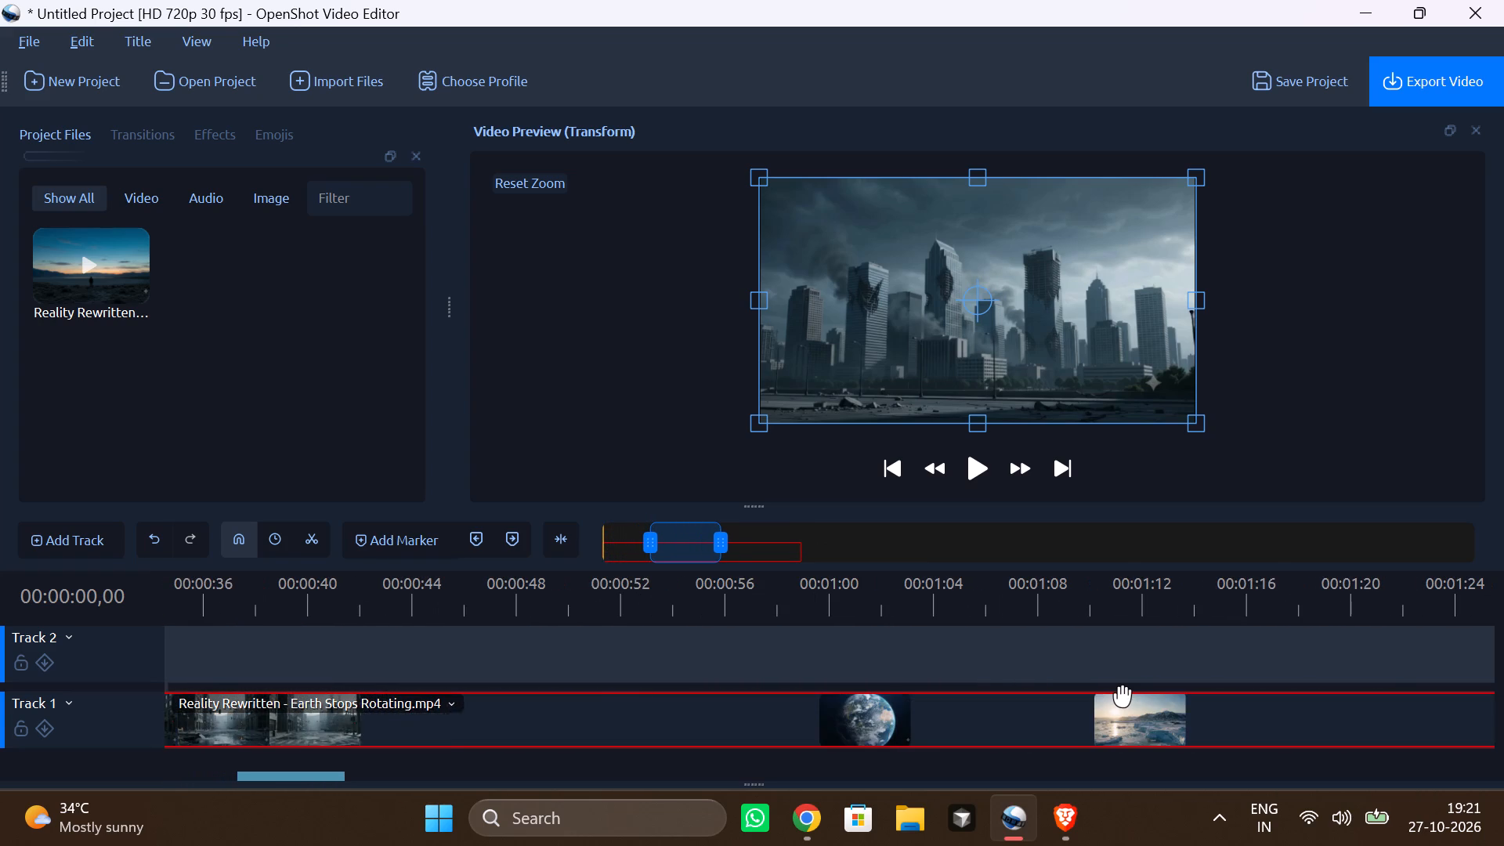
scroll(1123, 696, "left", 1, "ctrl")
scroll(1123, 696, "left", 4)
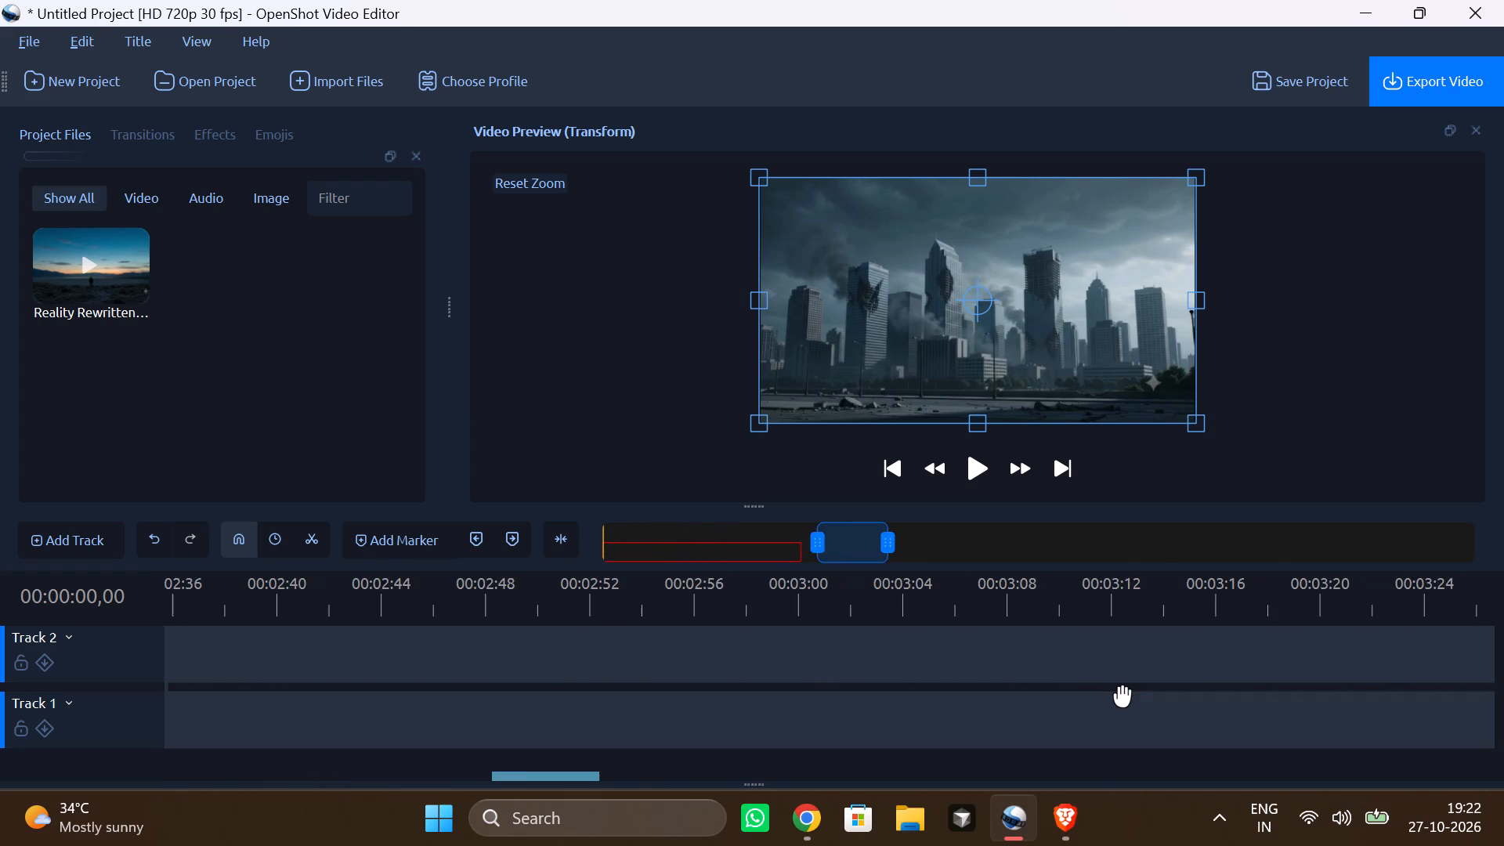
scroll(1123, 696, "right", 1)
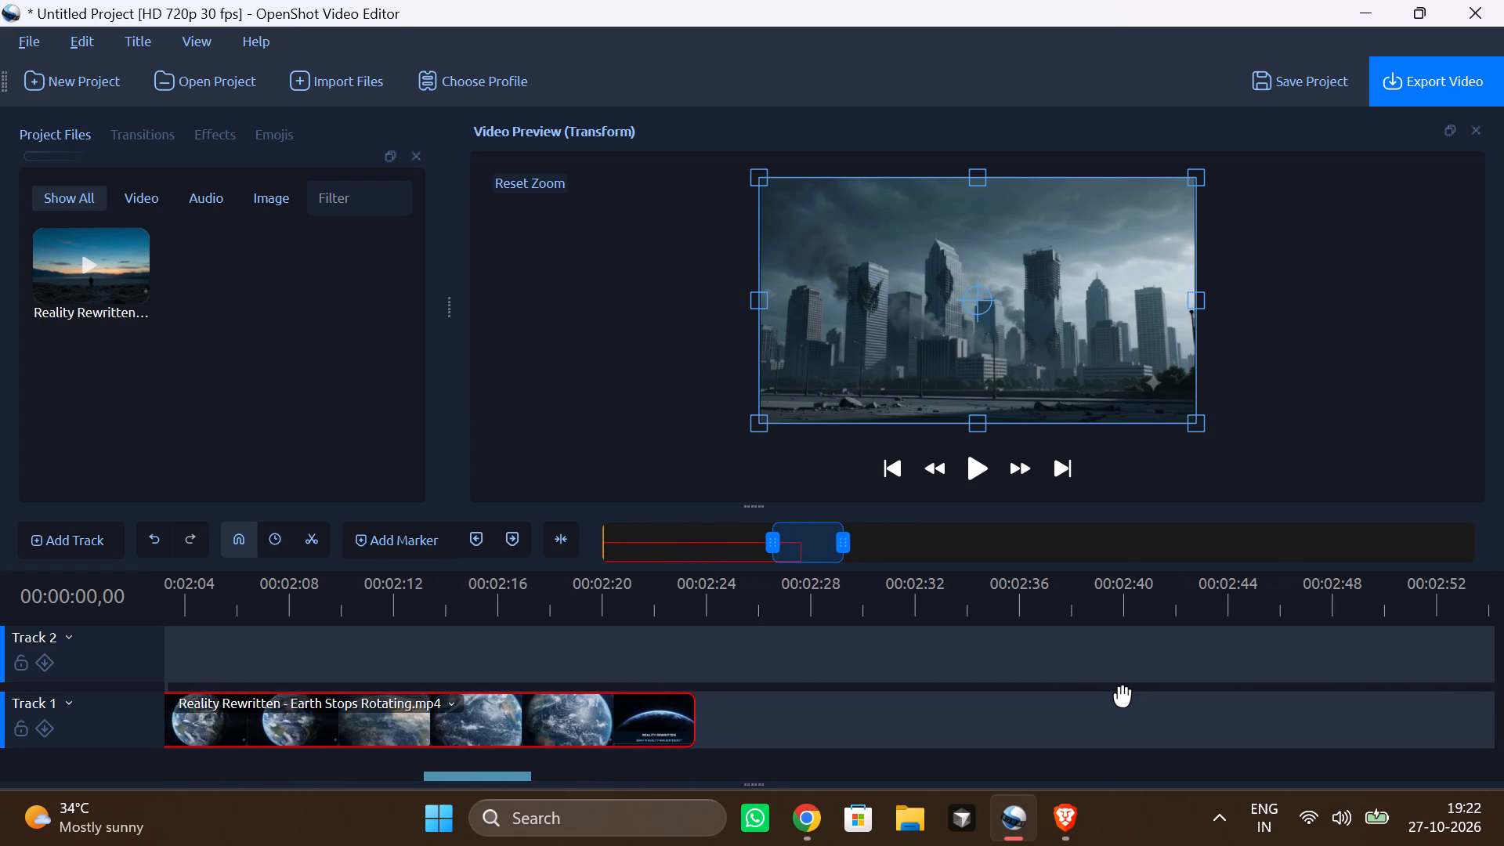
scroll(1123, 696, "right", 12)
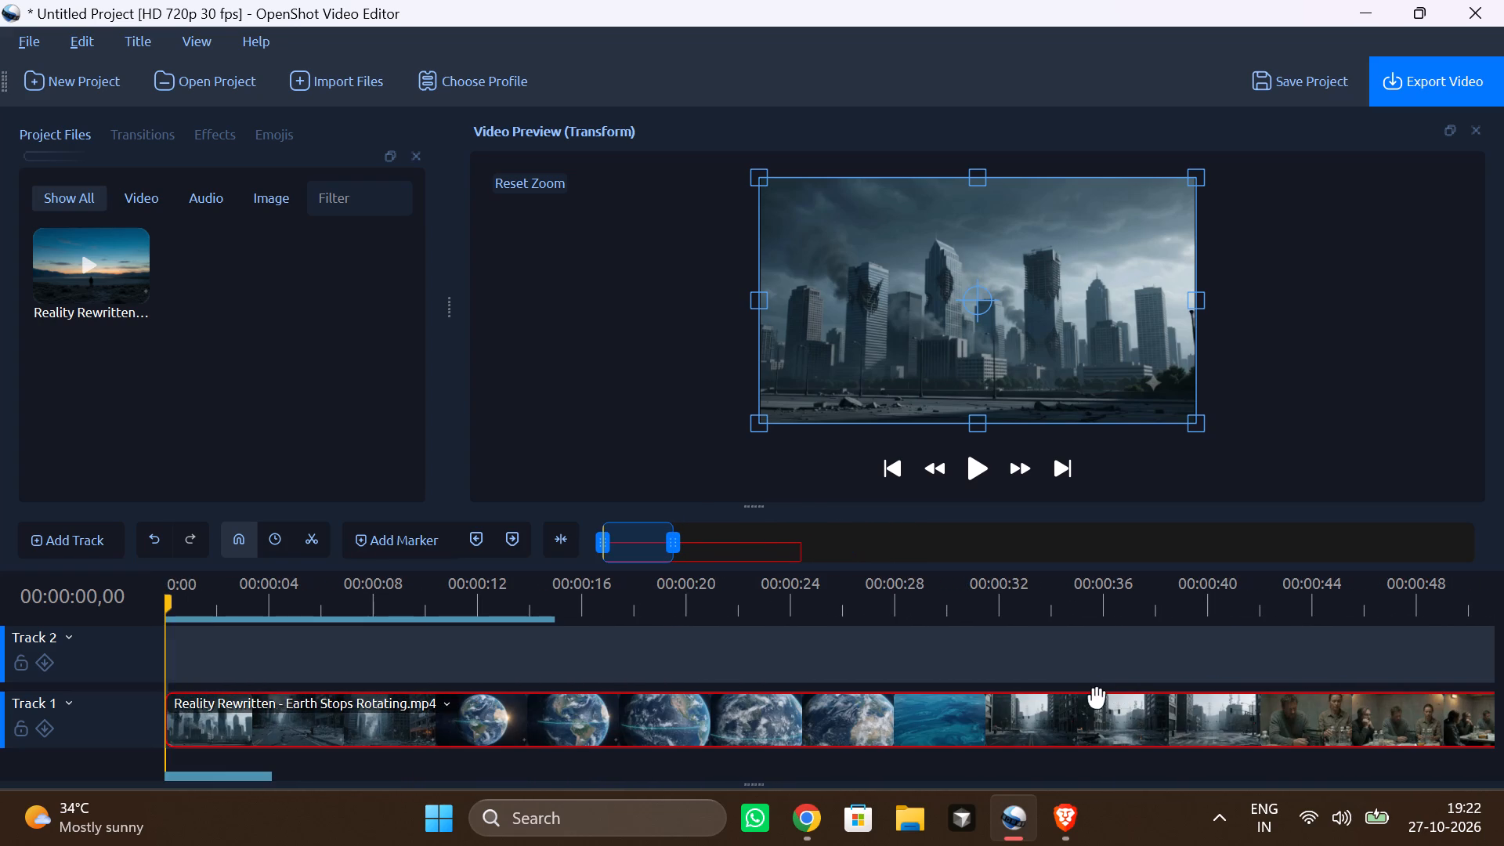
left_click(966, 472)
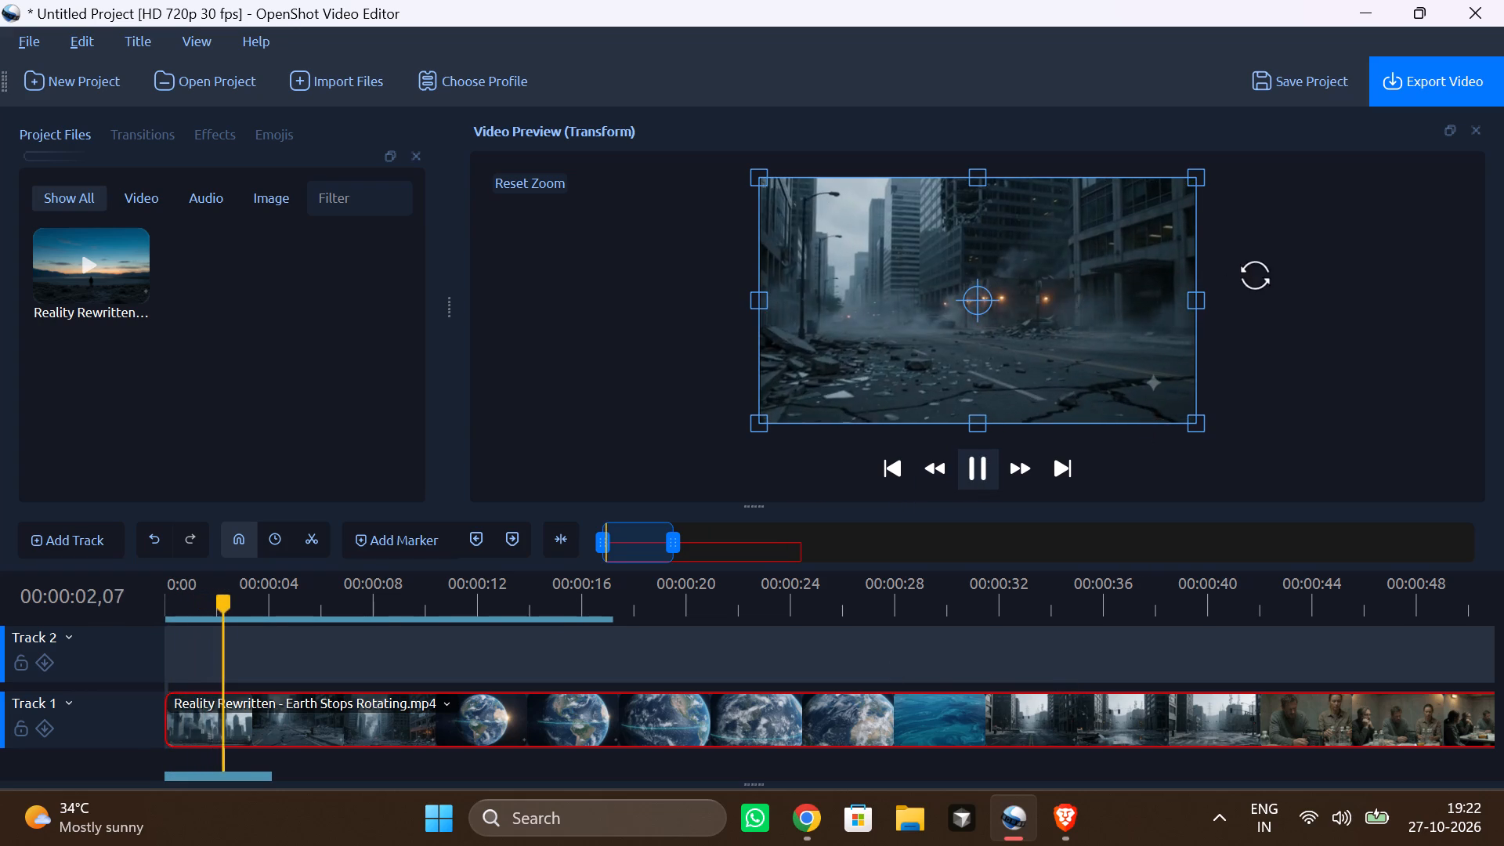
Change the project profile to FHD Vertical 1080p 24 fps.
left_click(533, 78)
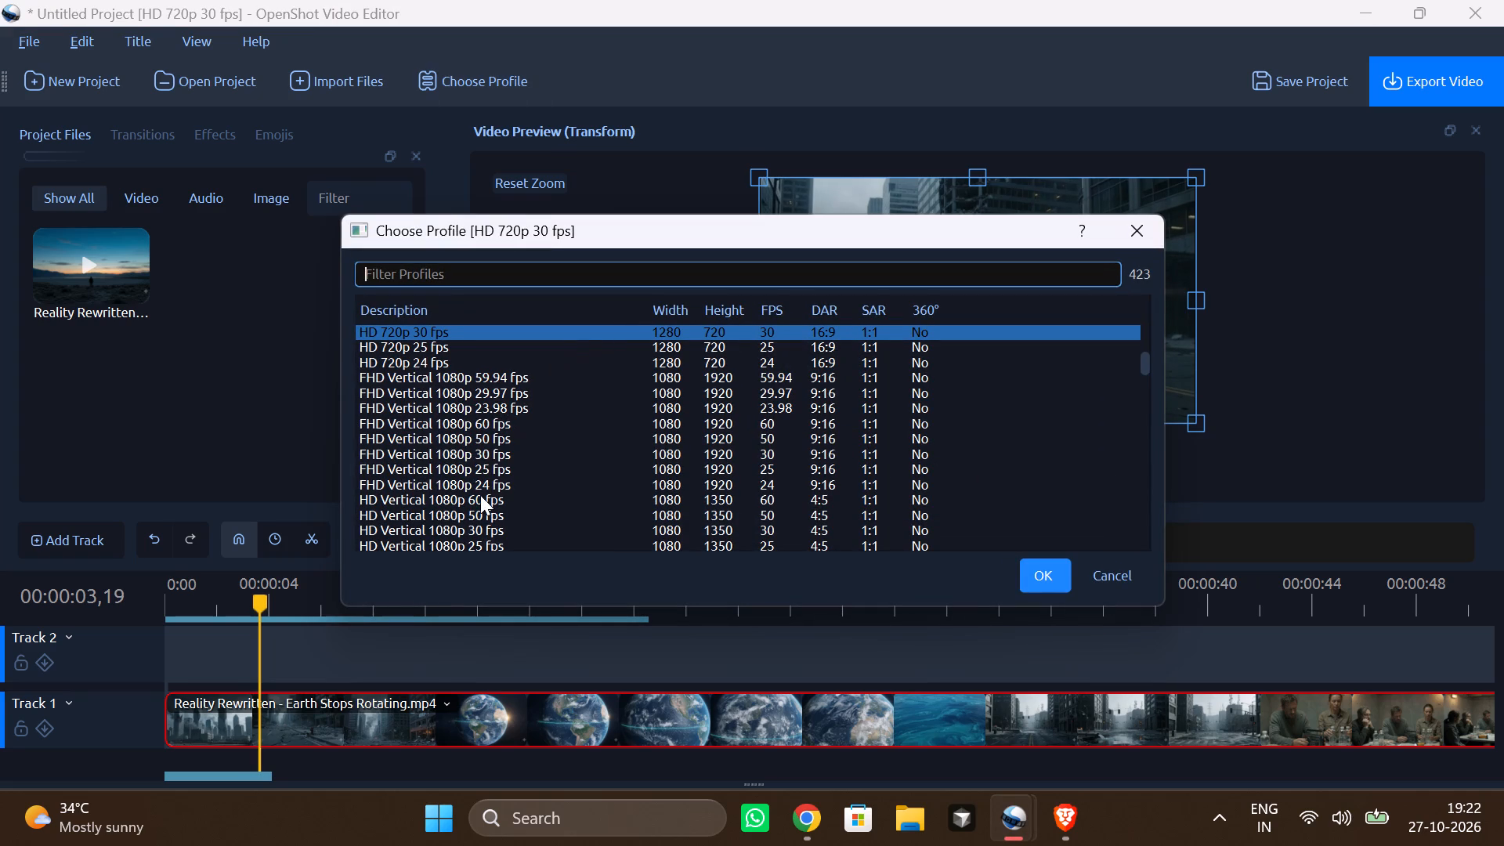
left_click(482, 490)
left_click(1048, 576)
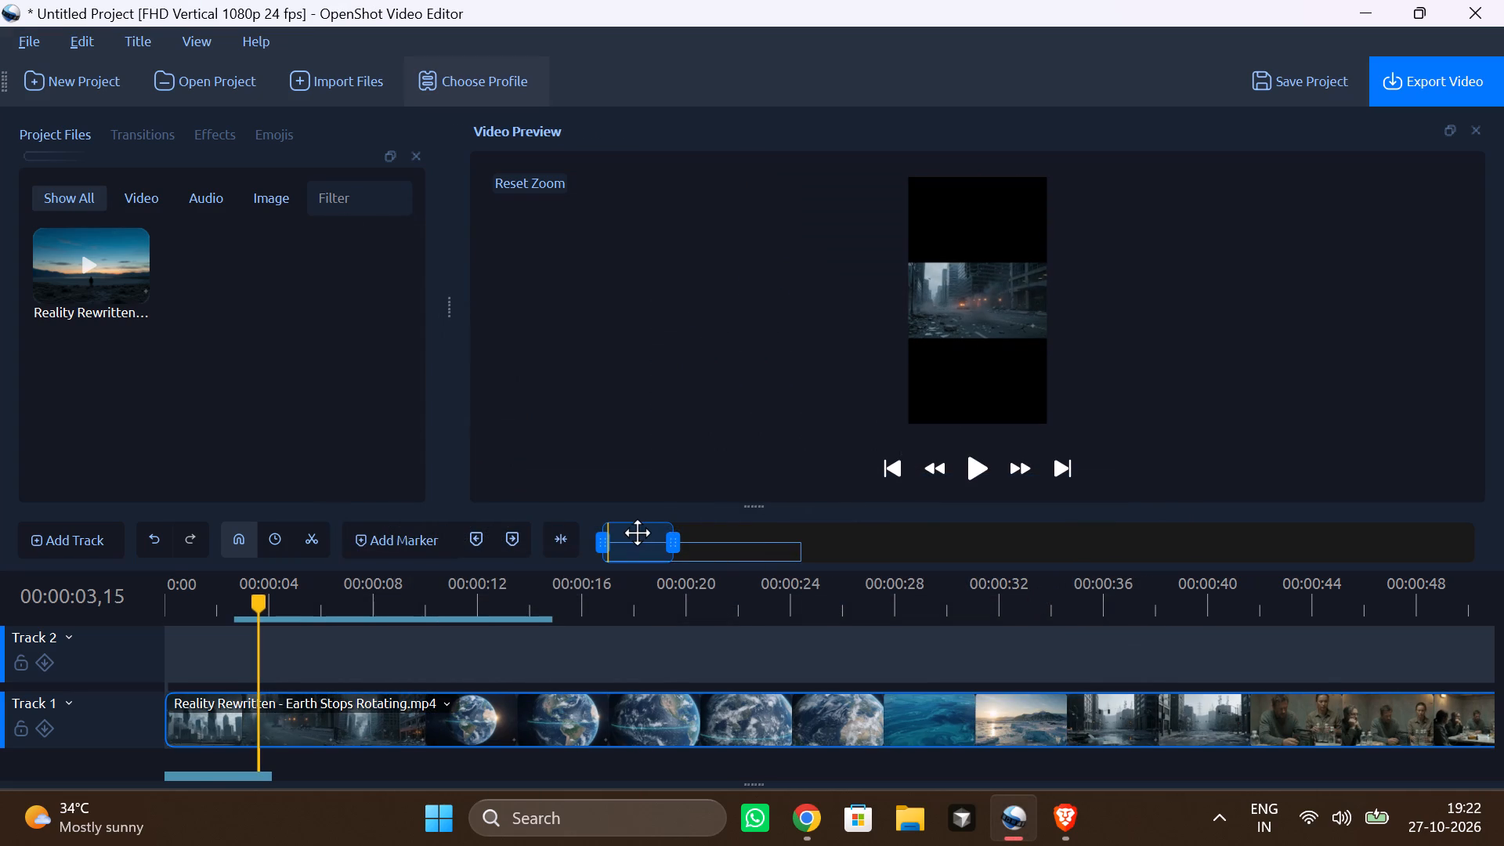
Set the Track 1 clip's Scale property to Crop and play briefly from the start to check the vertical framing.
left_click_drag(638, 533, 535, 526)
left_click_drag(256, 596, 187, 586)
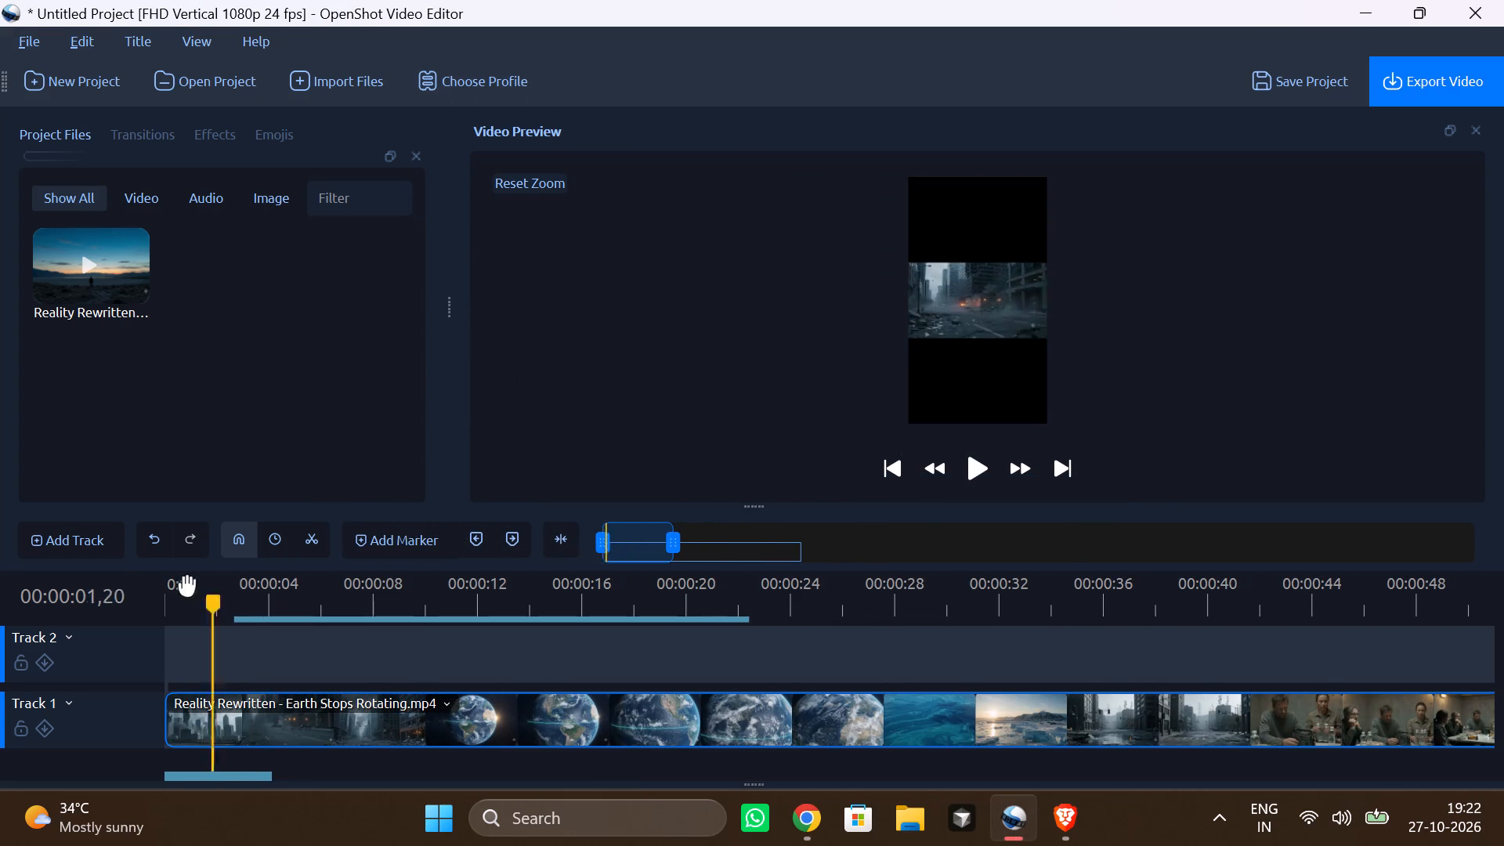
left_click_drag(187, 586, 0, 565)
left_click(344, 714)
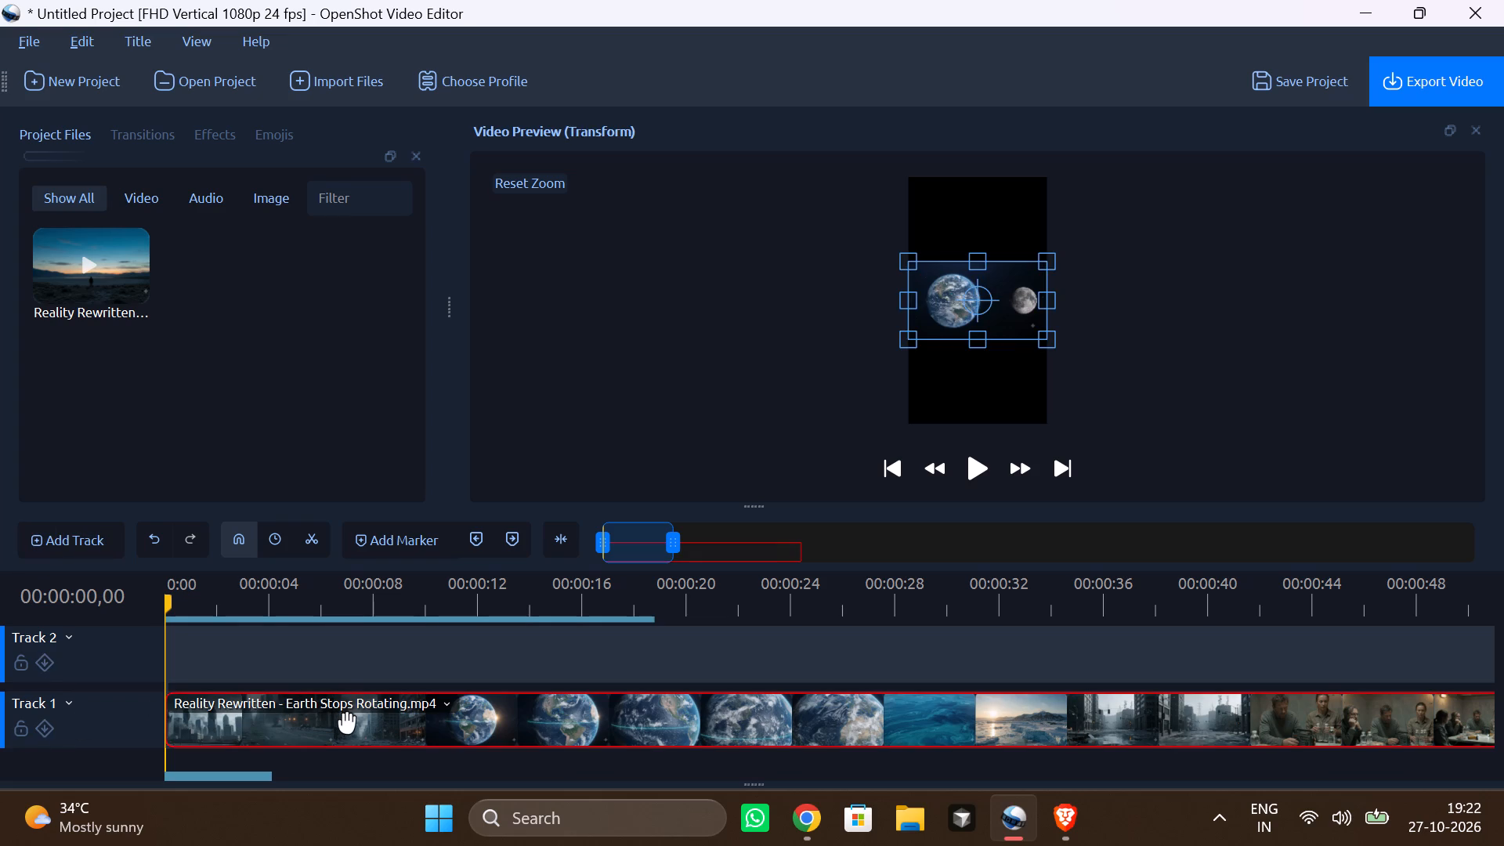
double_click(371, 728)
scroll(181, 557, "down", 4)
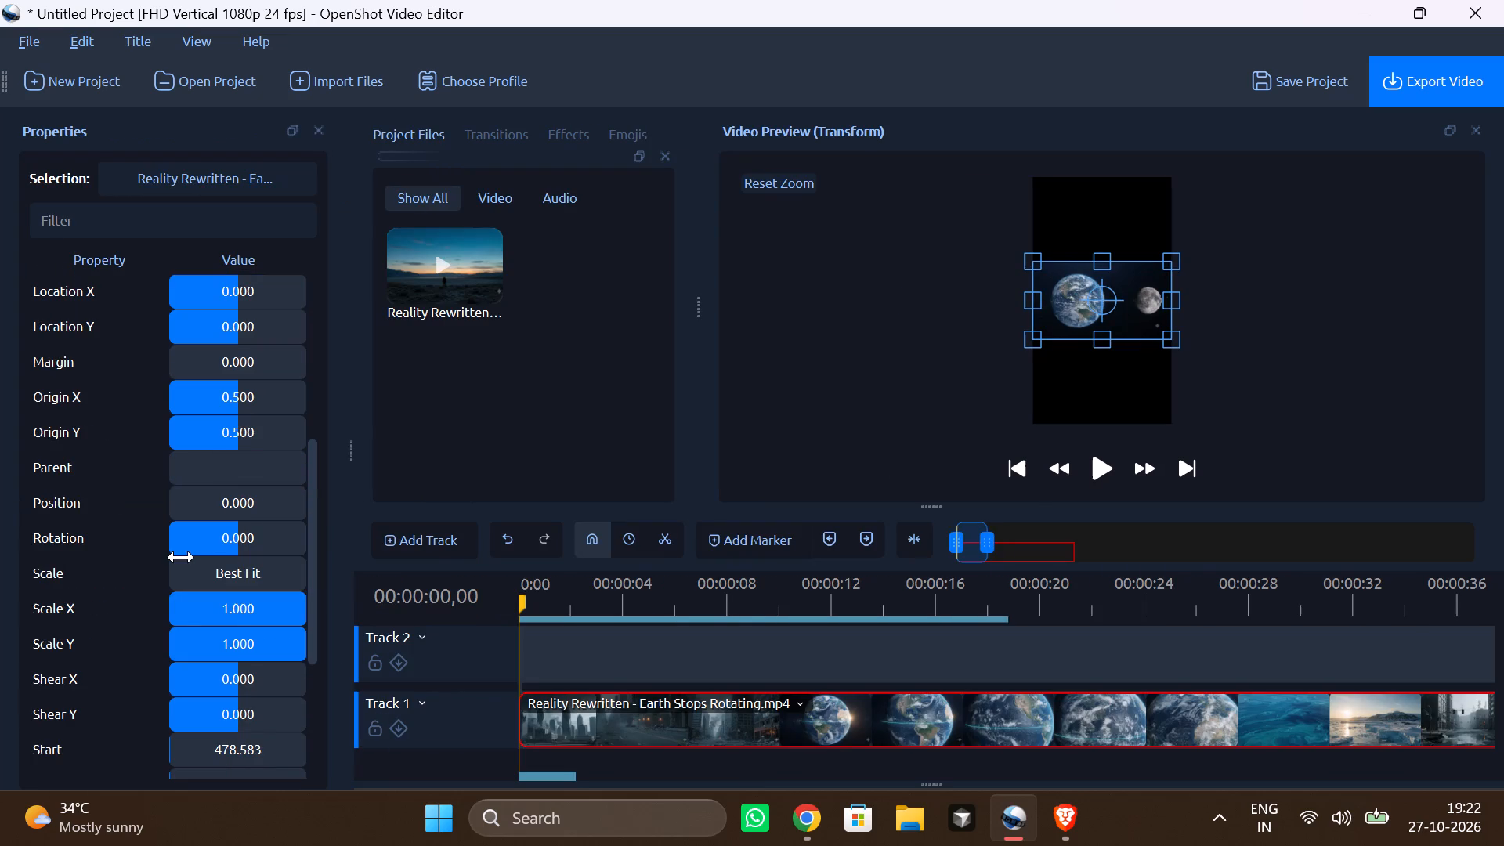
left_click(116, 570)
right_click(116, 570)
left_click(151, 587)
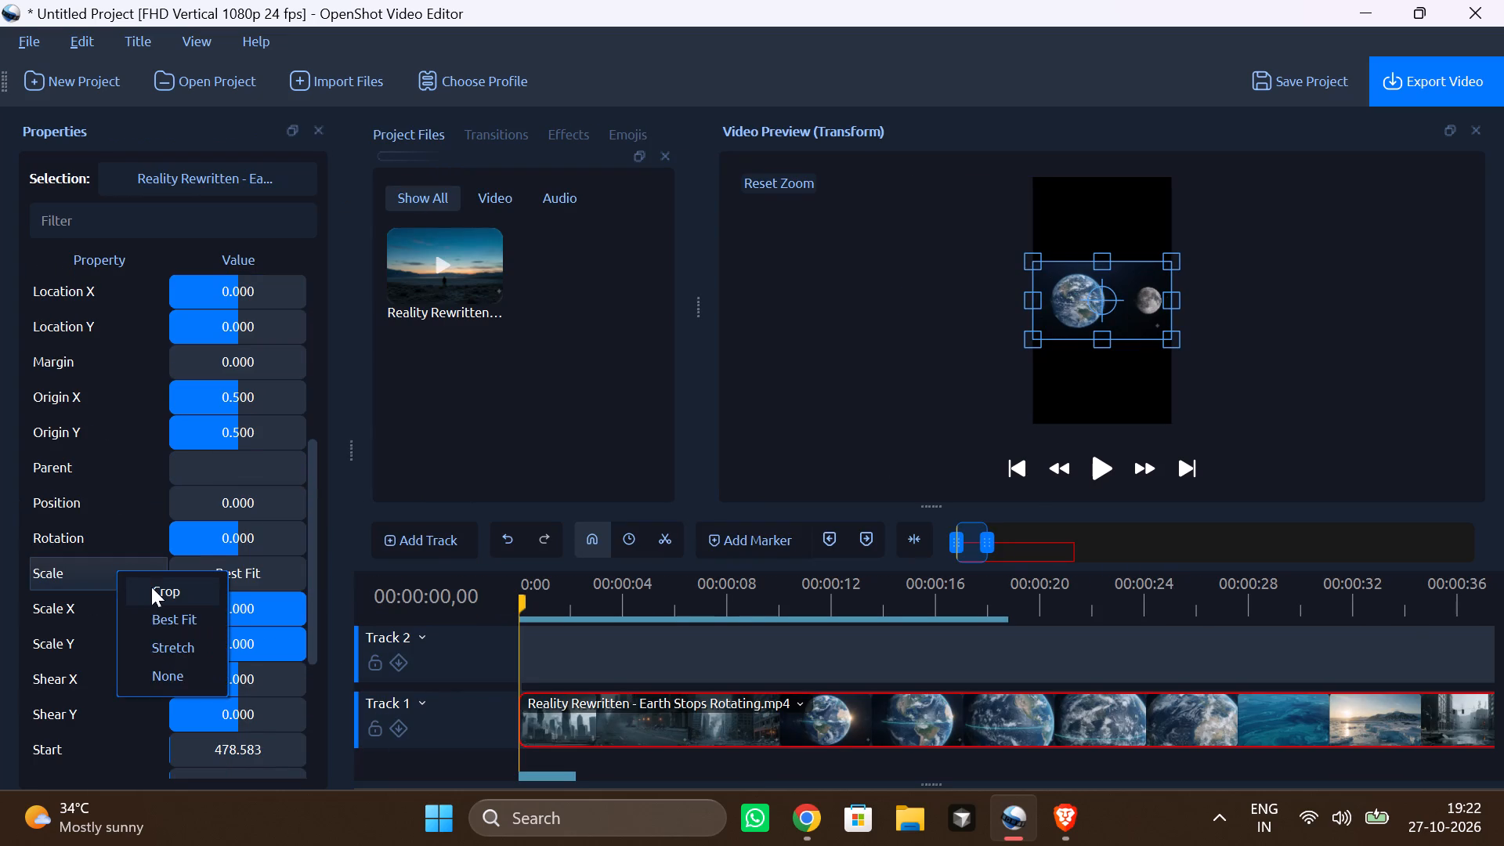
left_click(1119, 466)
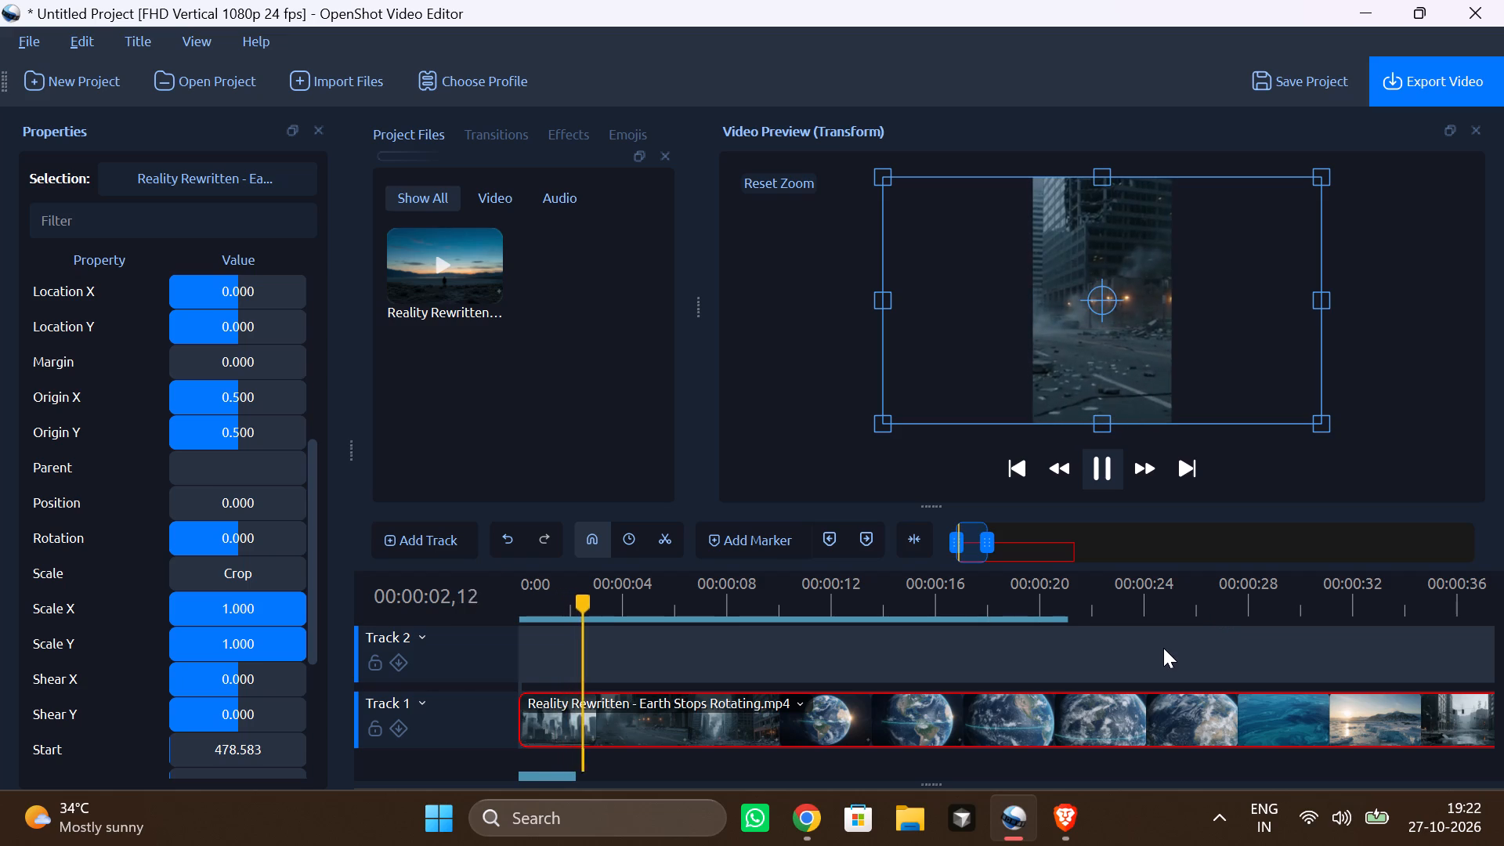
left_click(325, 135)
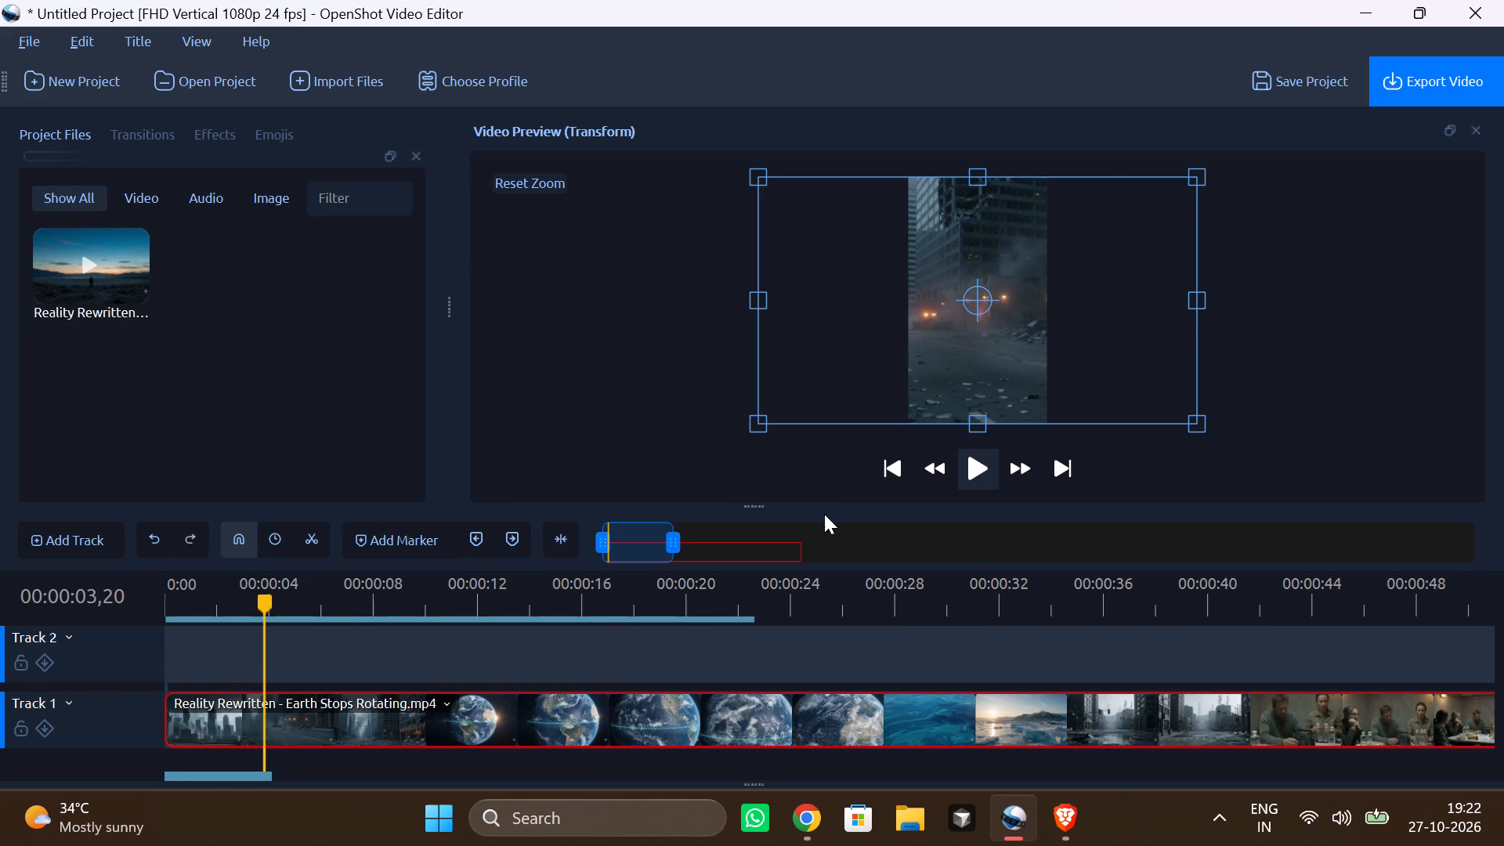
Play the cropped clip through to the Reality Rewritten end card, following it along the timeline.
left_click(988, 466)
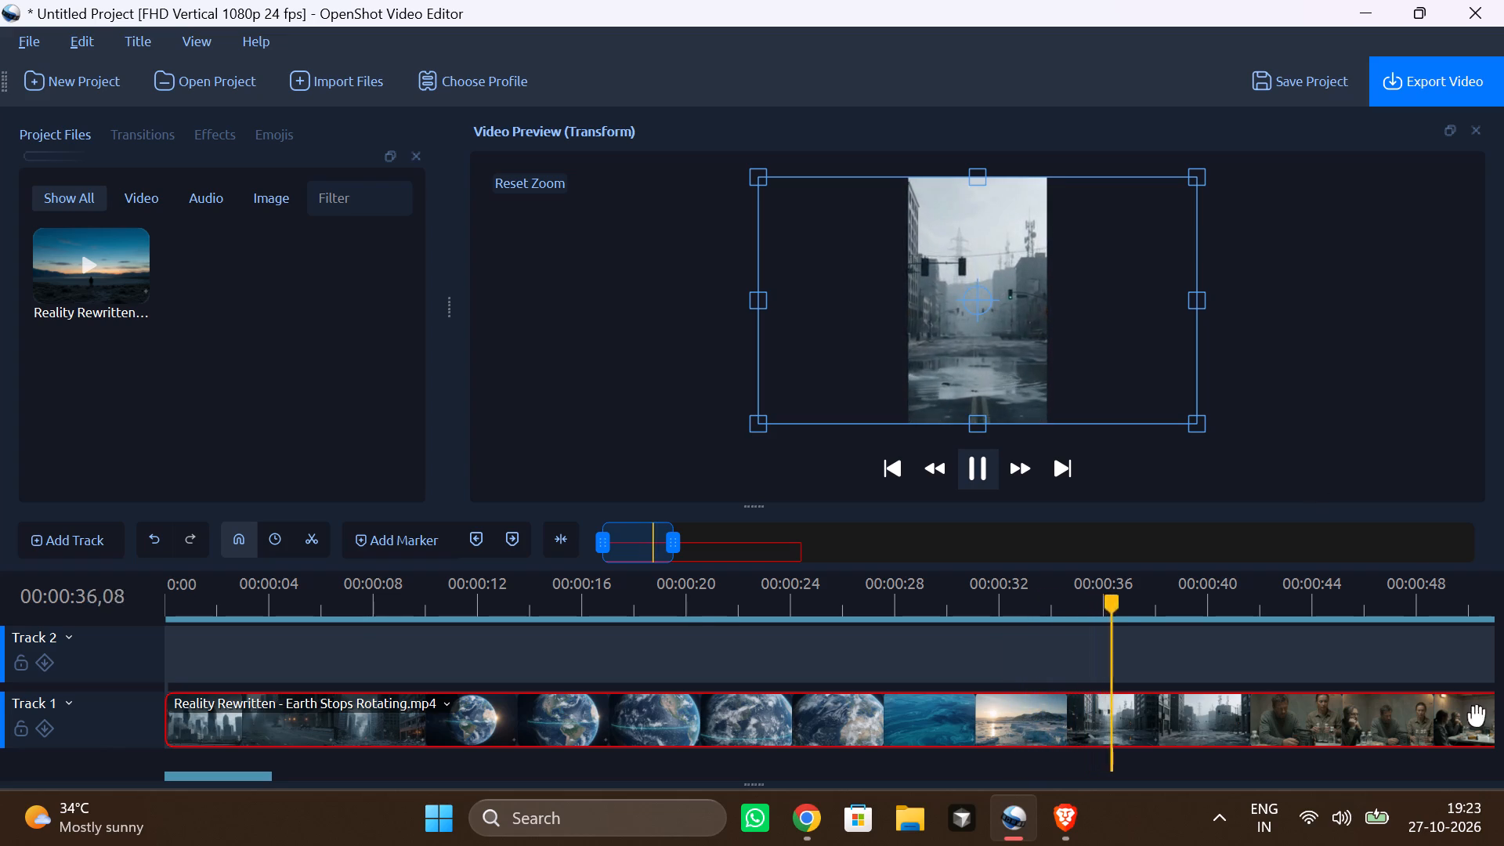
scroll(1501, 743, "left", 1)
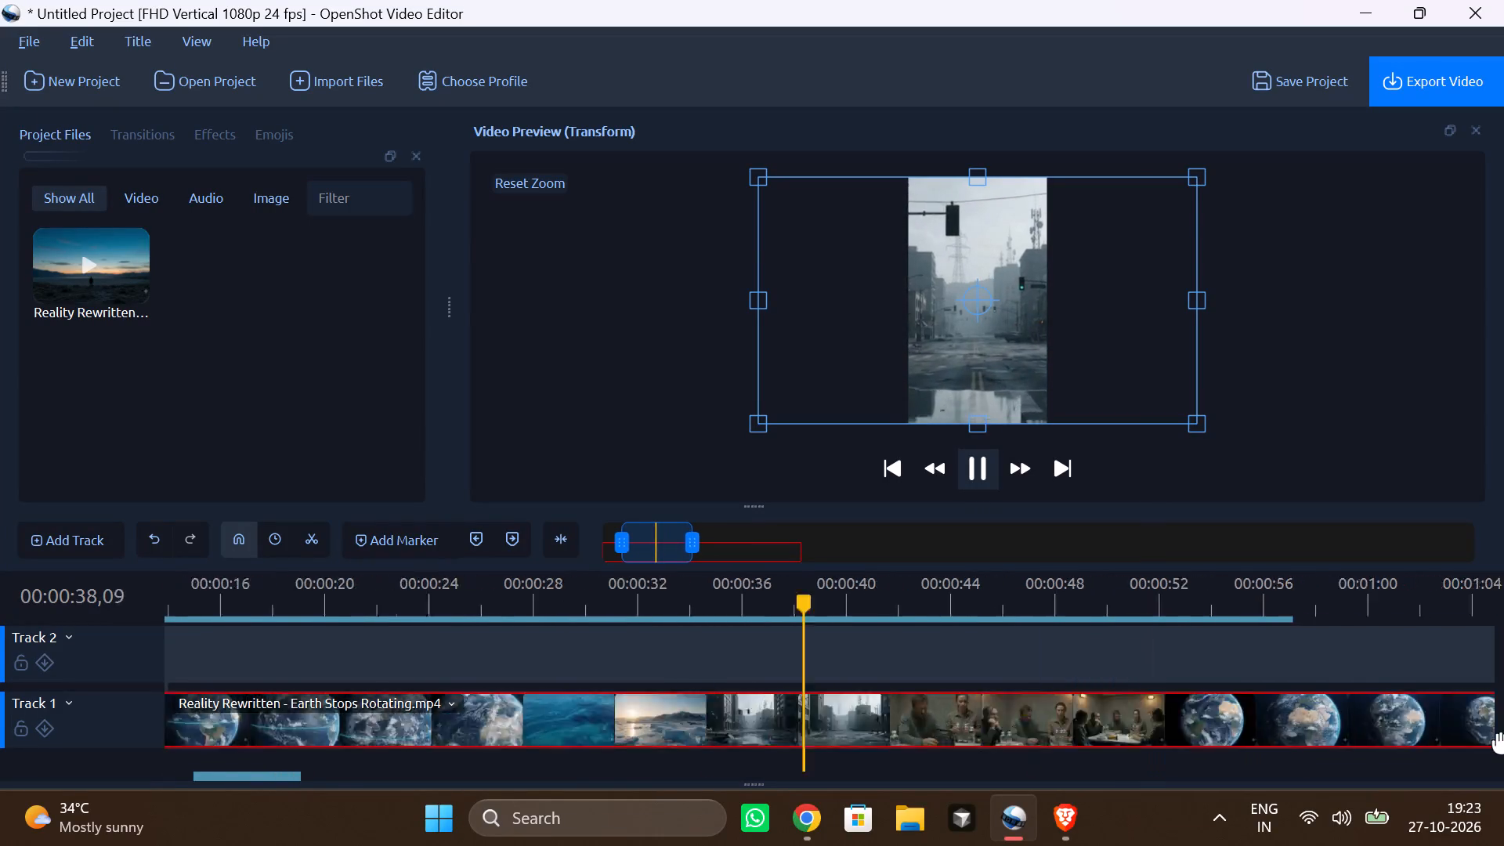
scroll(1501, 743, "left", 3)
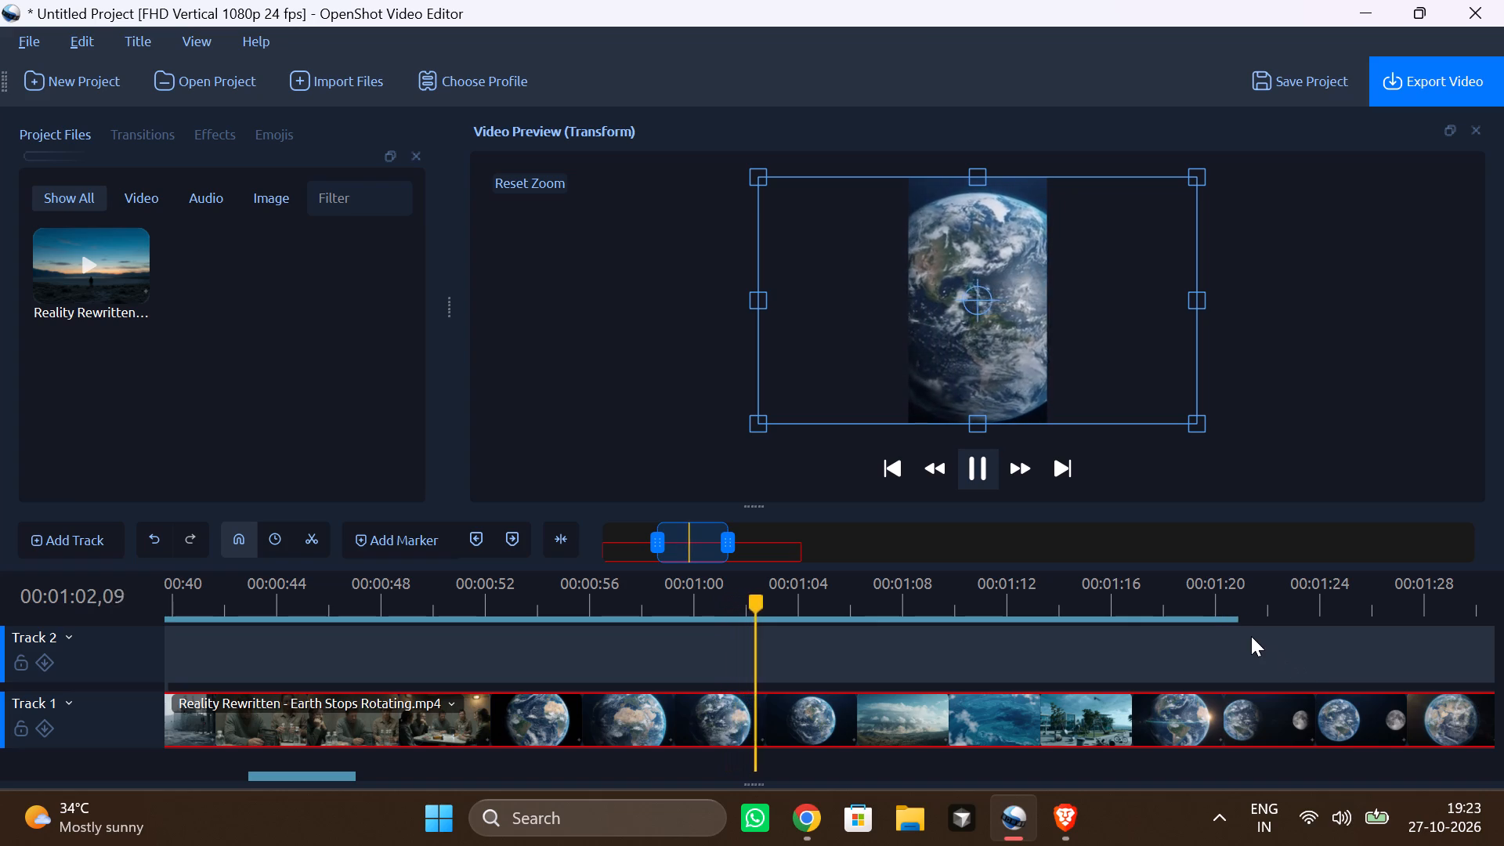
scroll(1237, 639, "left", 1)
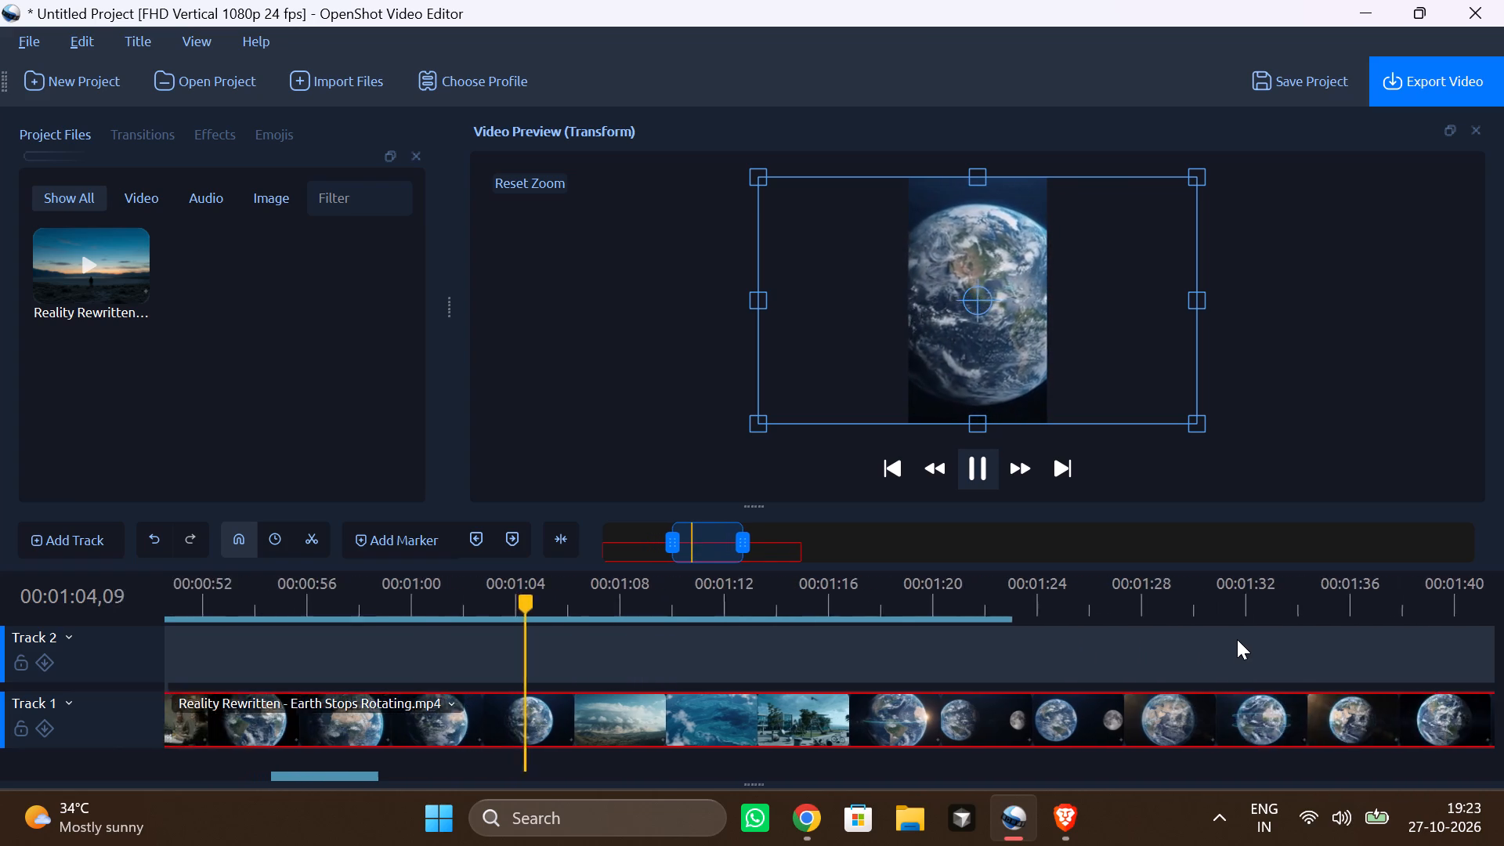
scroll(1237, 639, "left", 2)
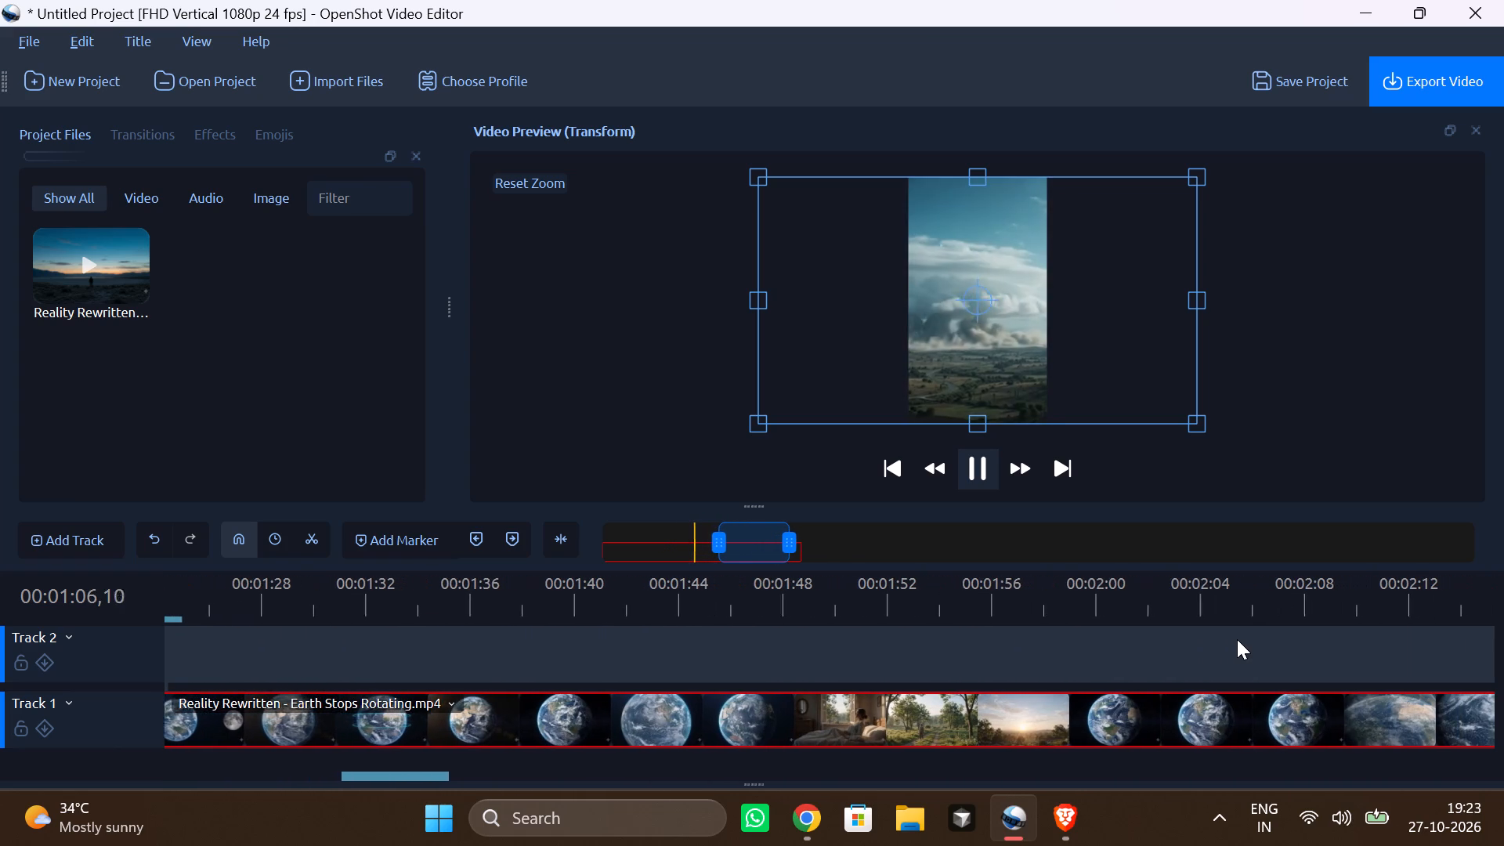
scroll(1237, 639, "left", 1)
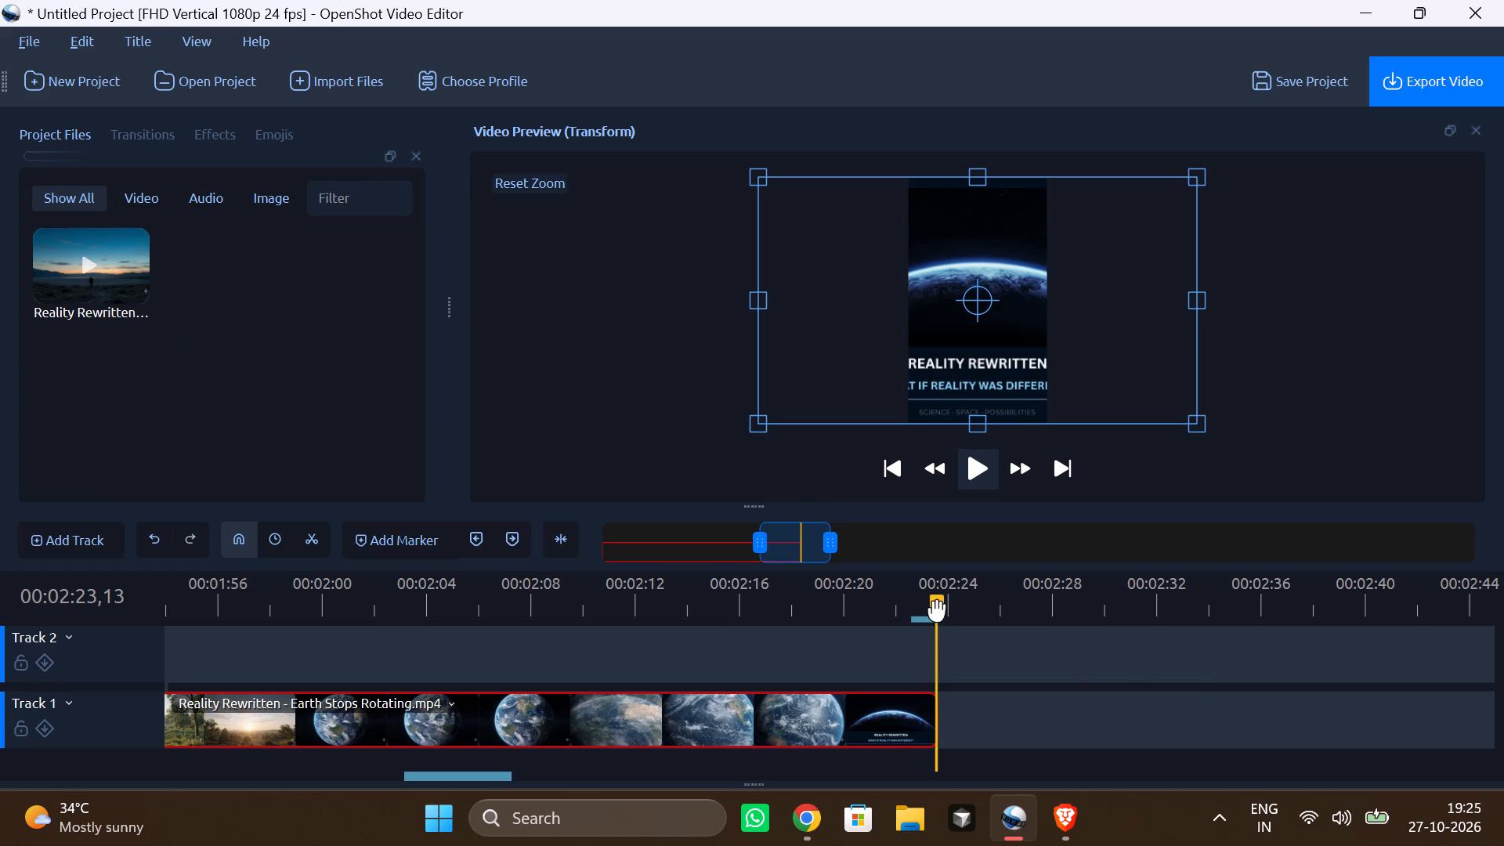
Scrub the playhead back to 00:01:47,15 and start the video export.
left_click_drag(936, 610, 0, 617)
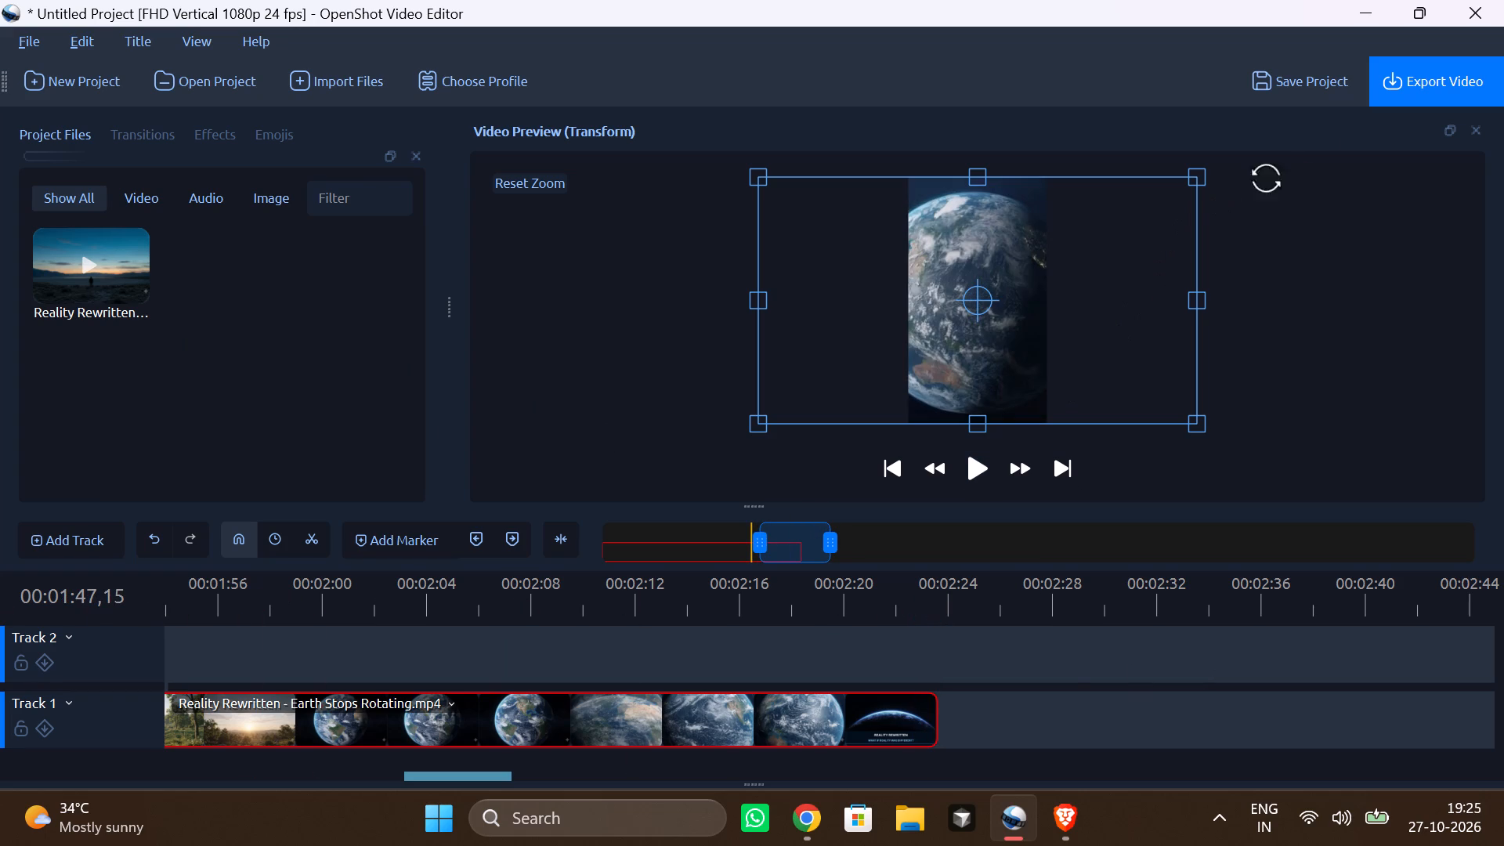
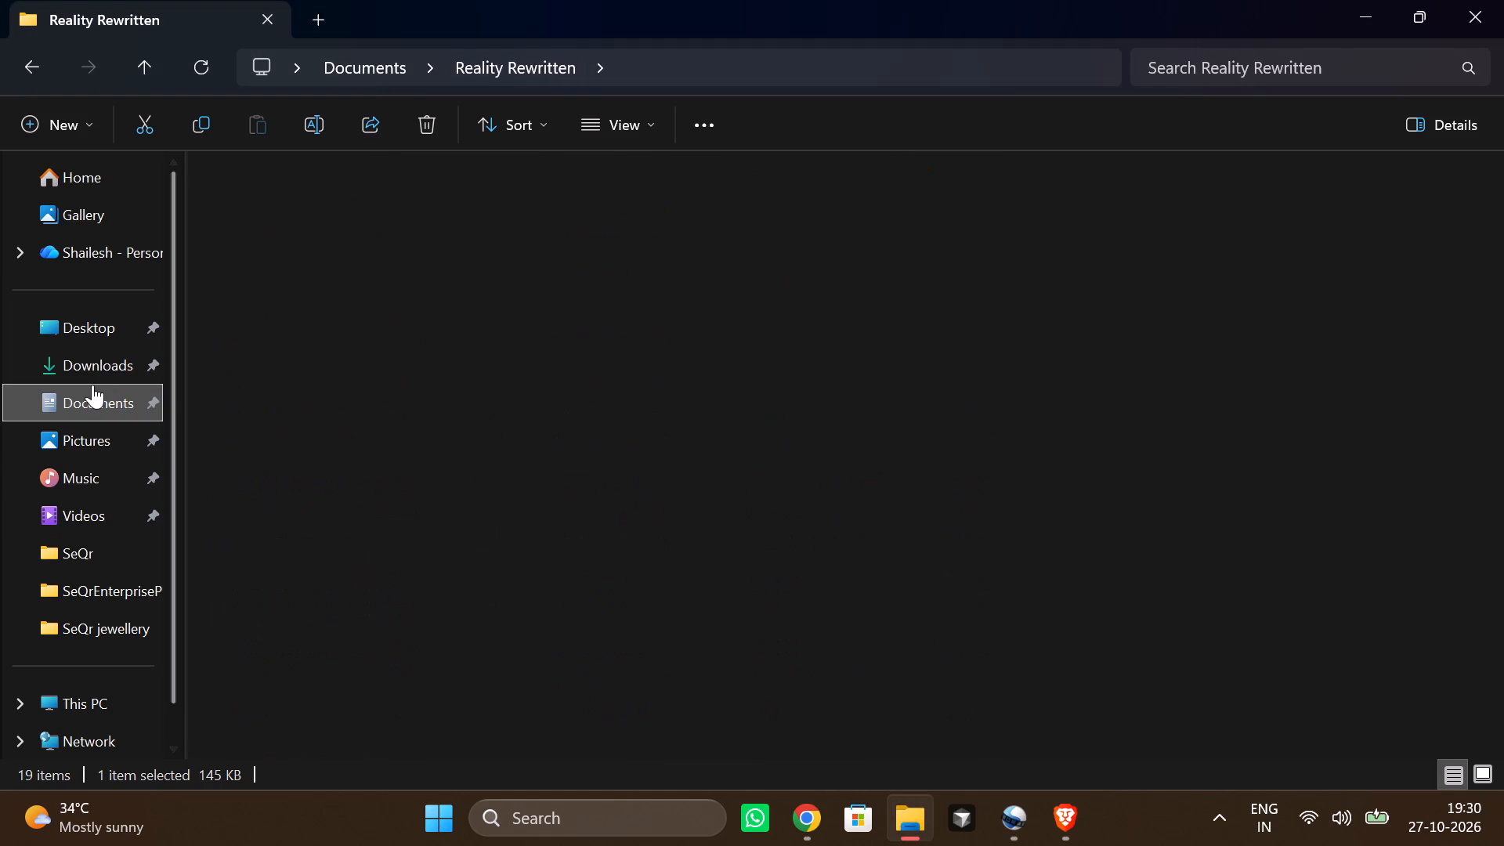
left_click(85, 461)
left_click(109, 443)
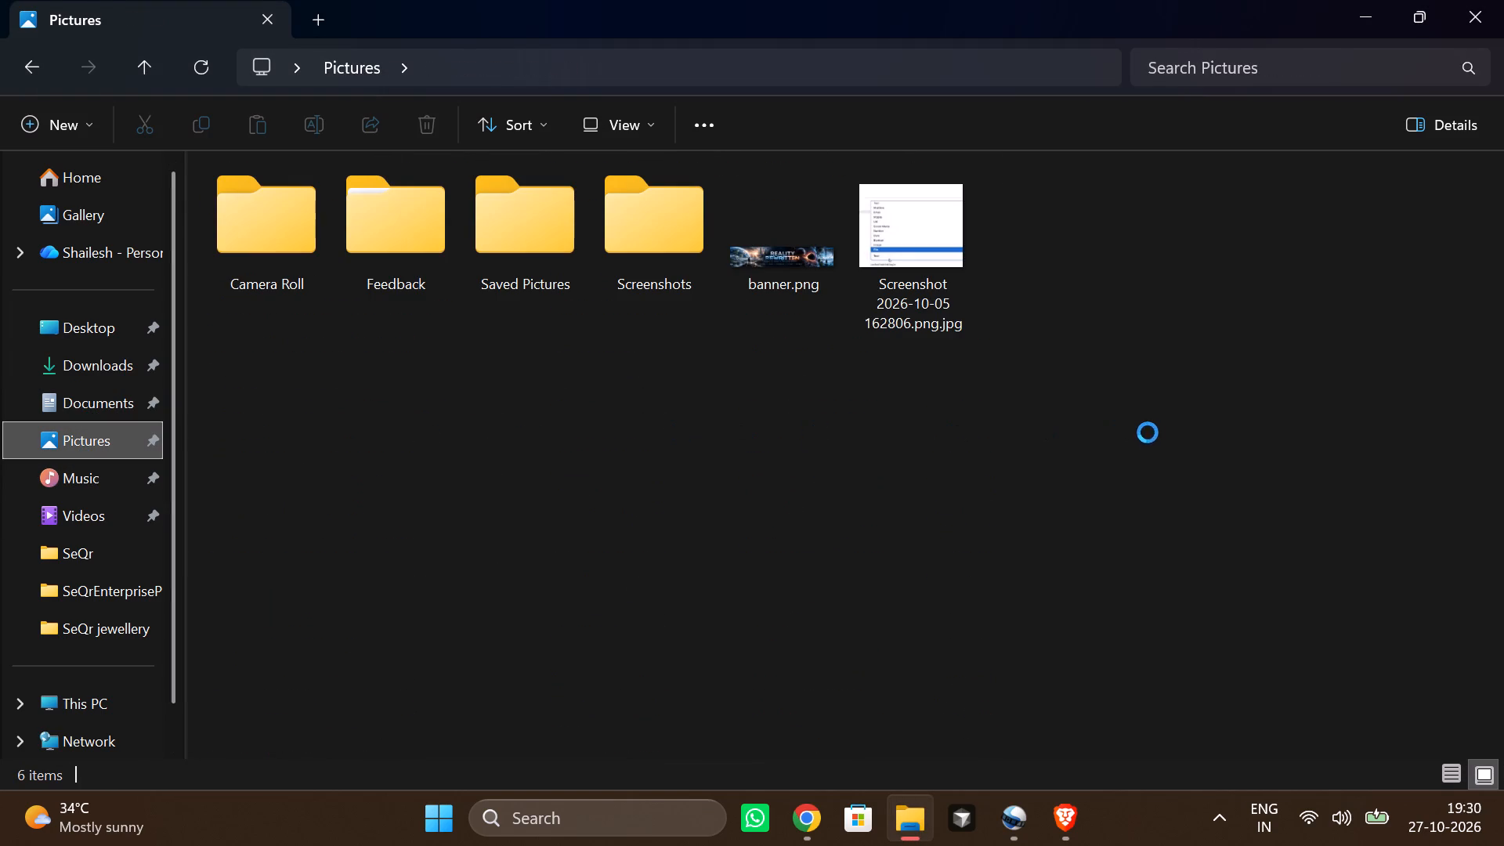
left_click(1140, 709)
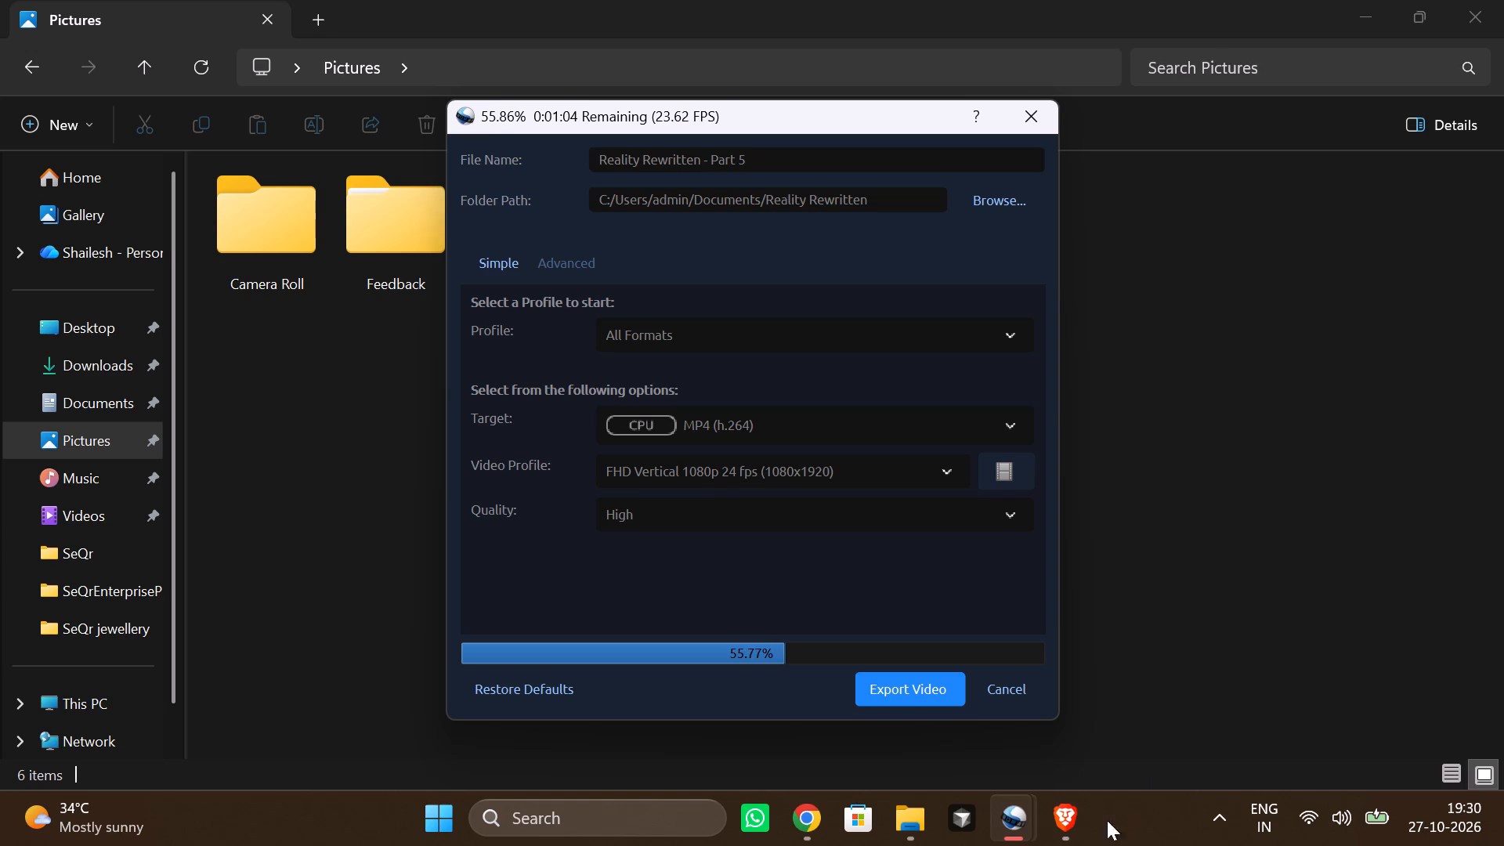
Switch to Brave and check the notifications of the realityrewritten.science Instagram account, closing them when finished.
left_click(1062, 834)
scroll(959, 486, "down", 3)
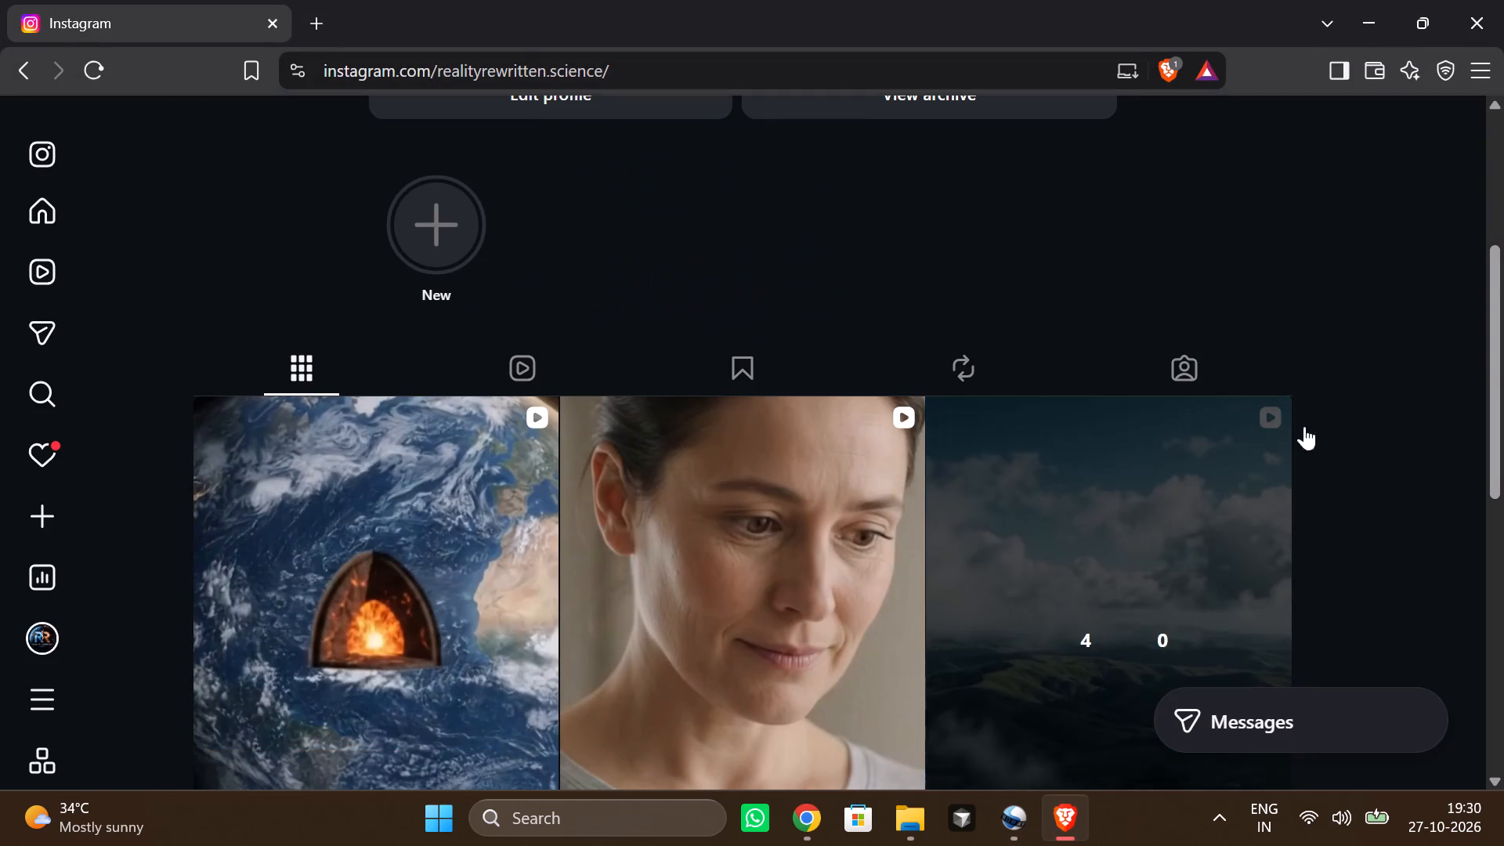
left_click(38, 463)
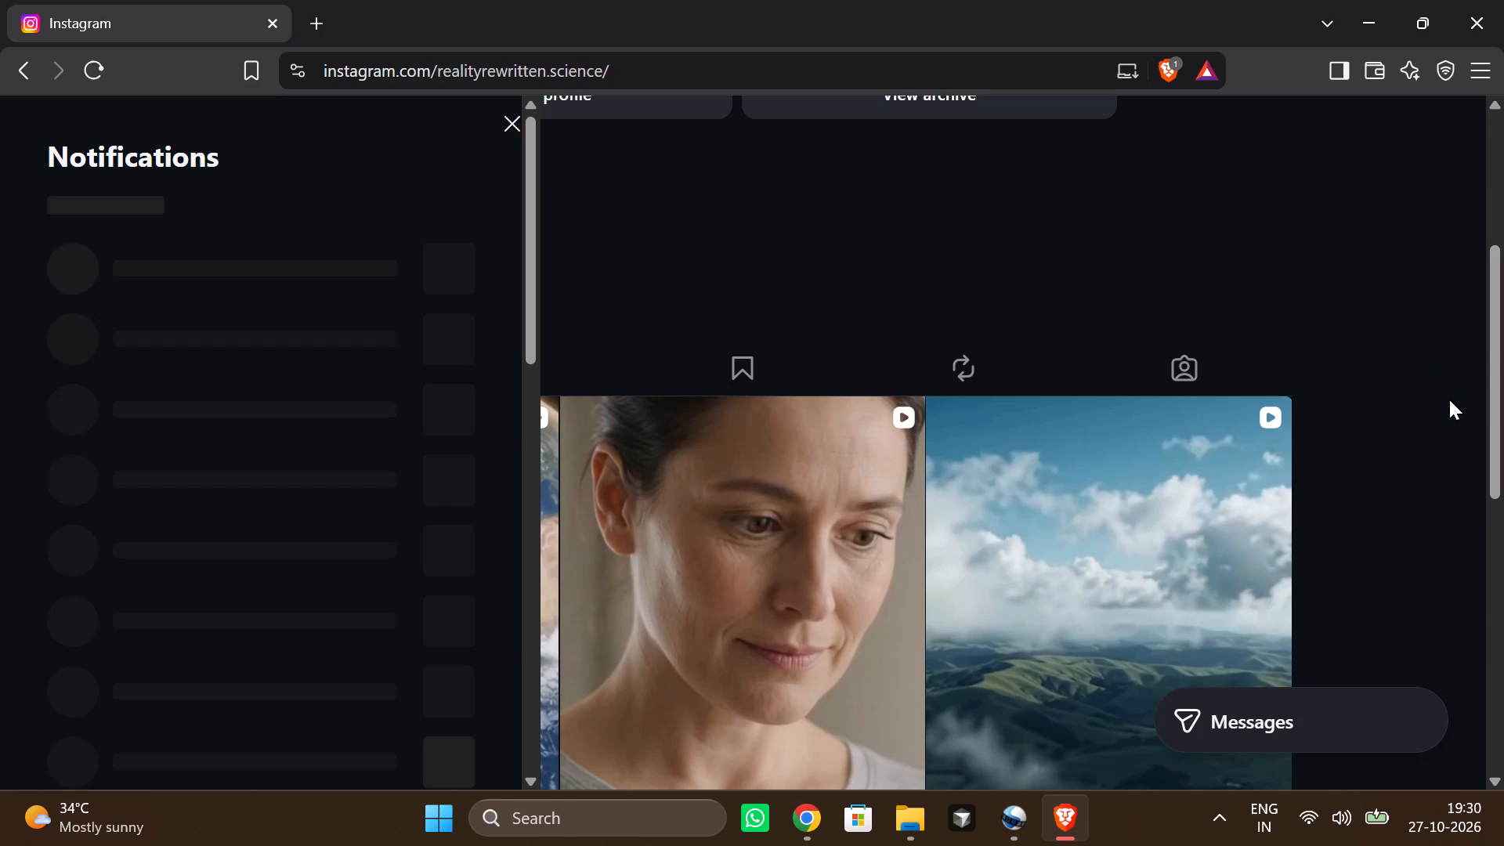
scroll(1449, 399, "down", 2)
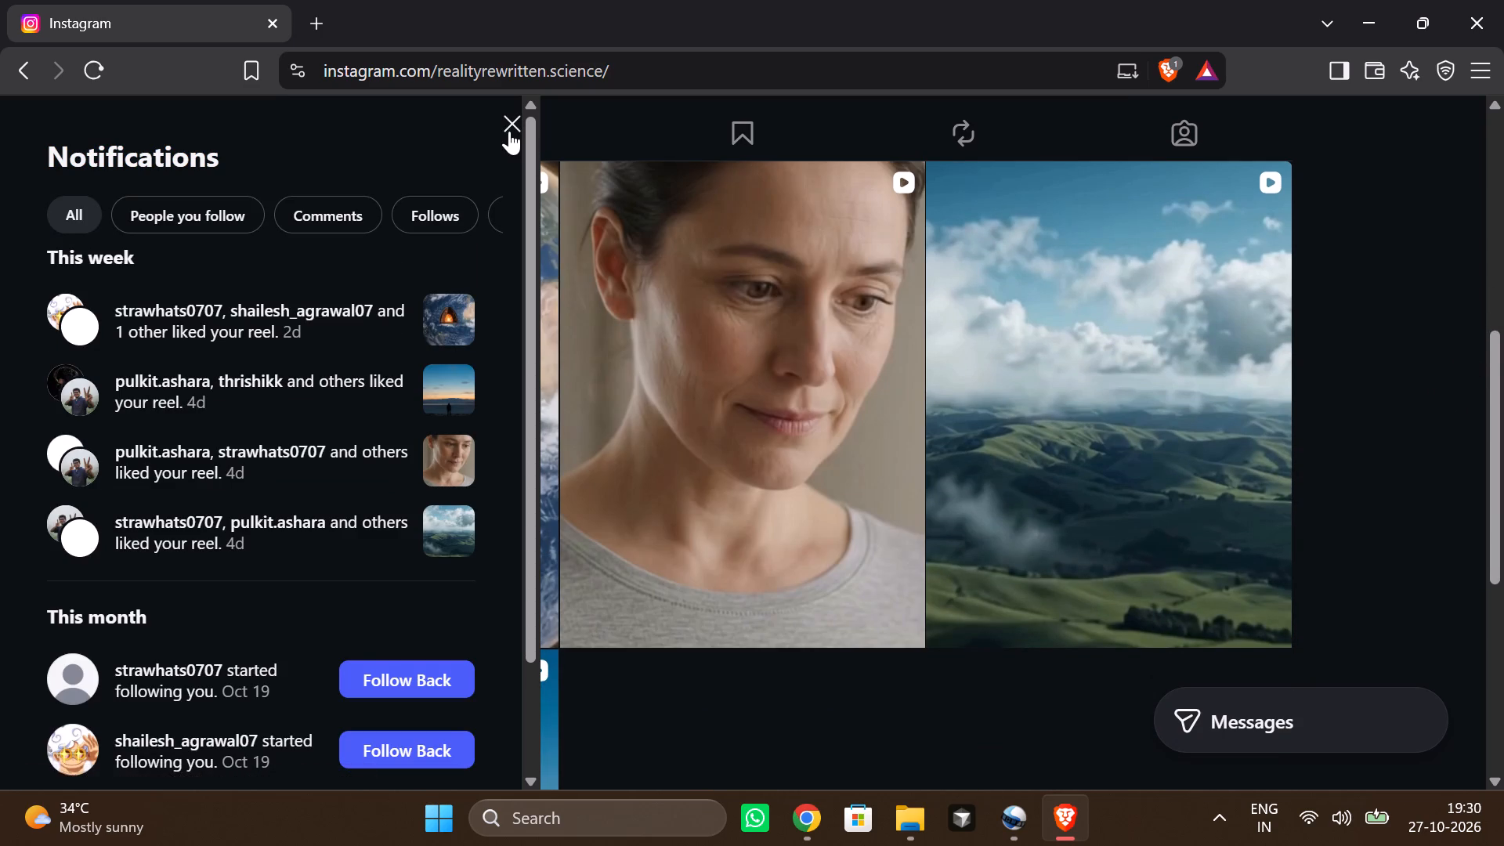
left_click(509, 131)
Look through the realityrewritten.science profile's reels, examining views, likes and comments, and return to the profile header.
scroll(508, 179, "up", 2)
left_click(526, 364)
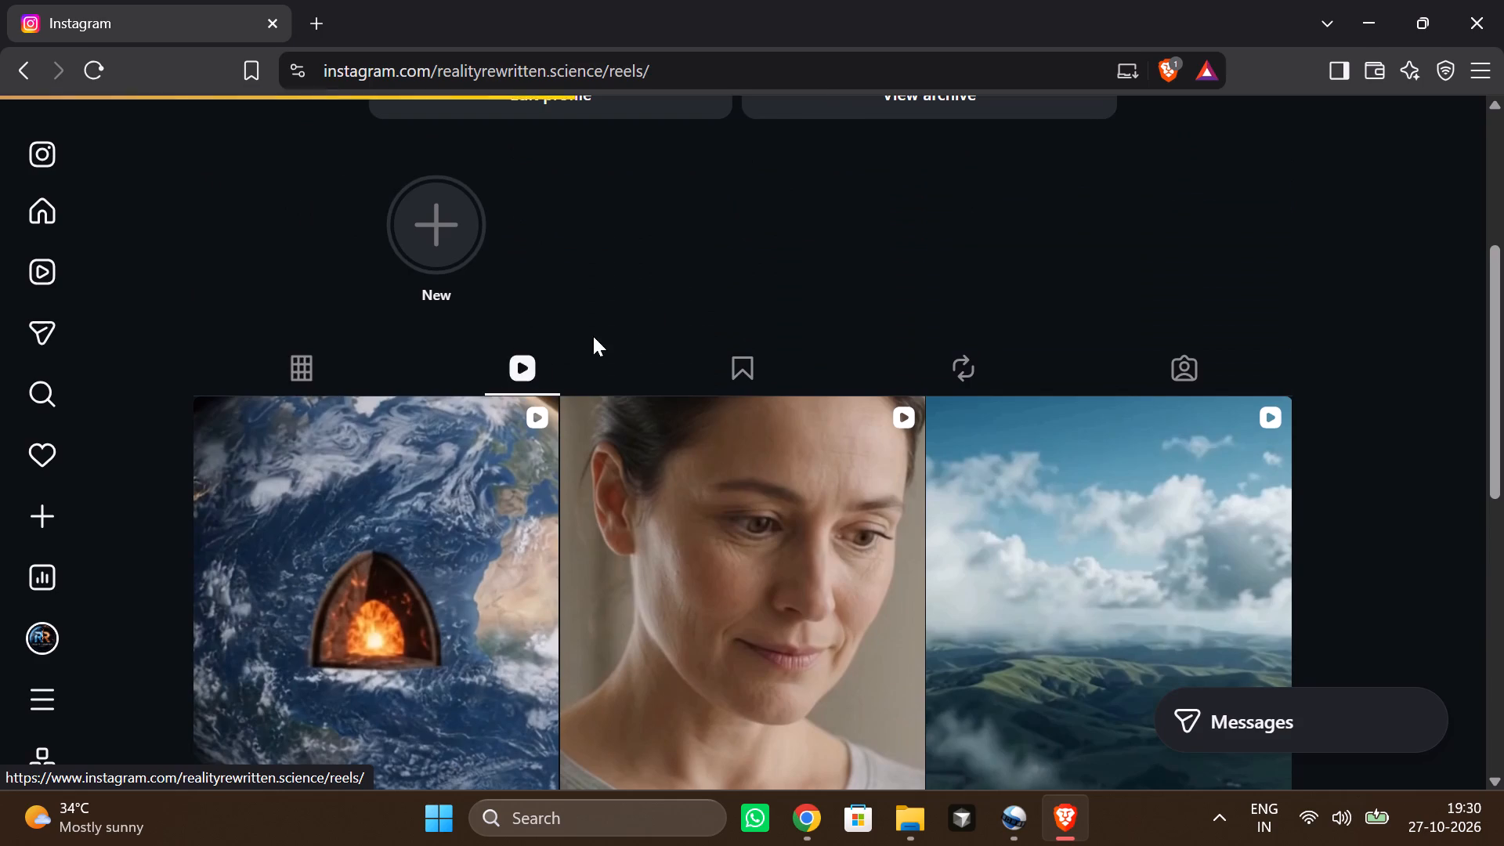
scroll(652, 303, "down", 2)
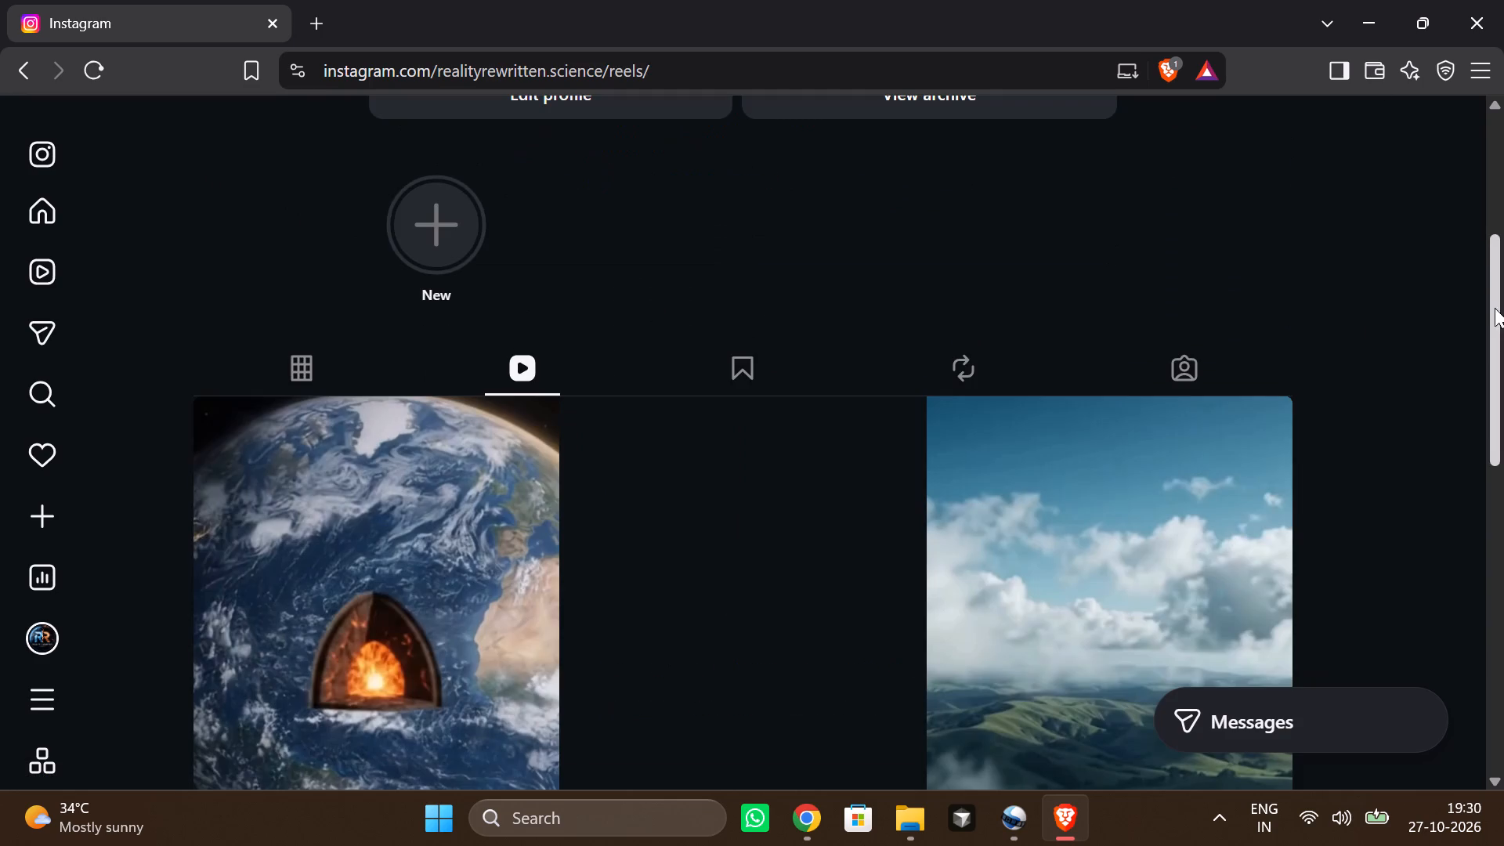
scroll(1463, 289, "down", 7)
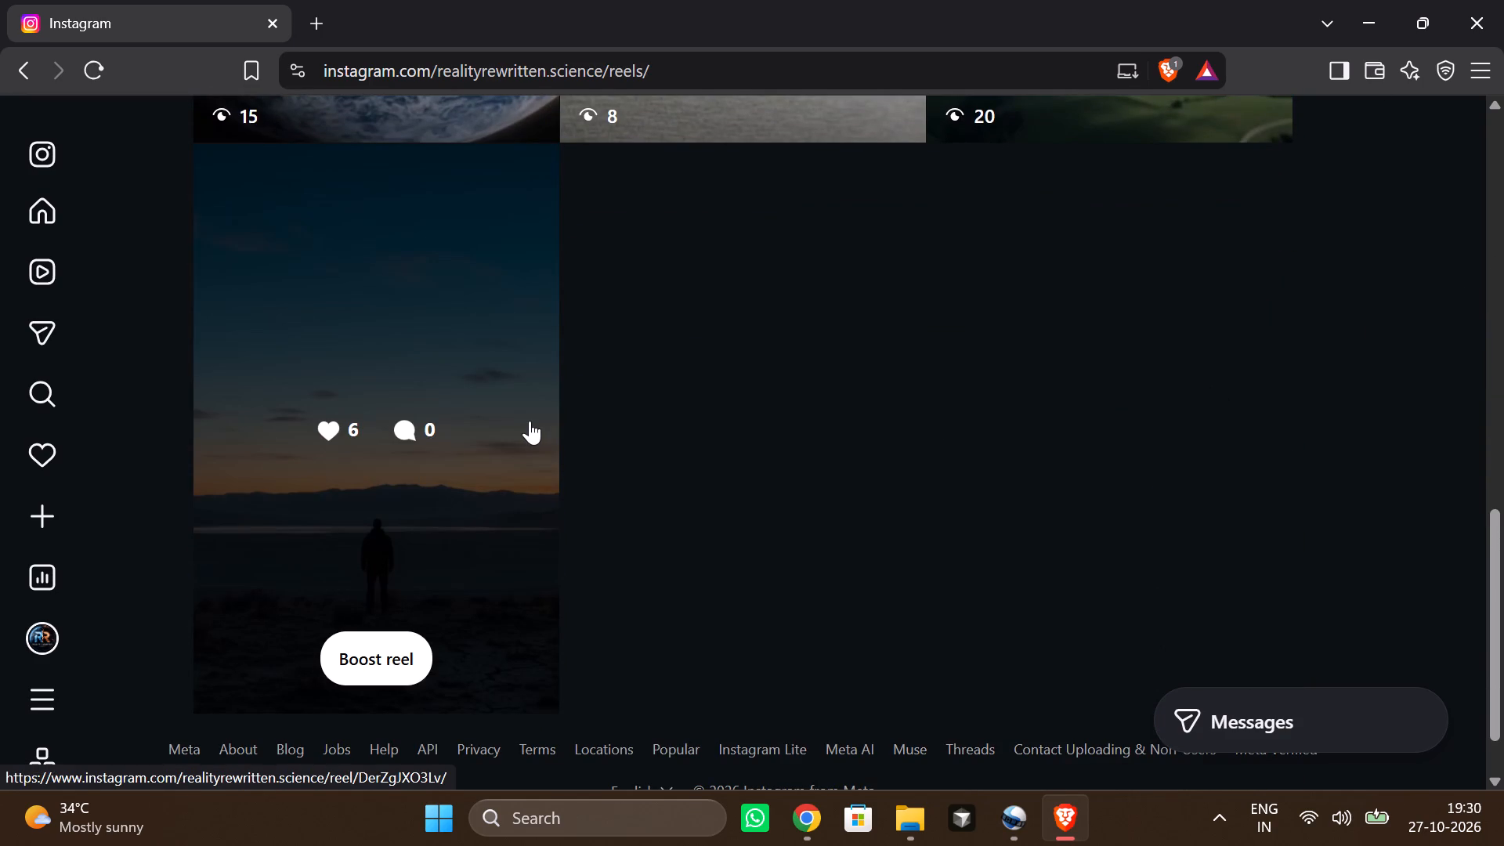
scroll(841, 437, "up", 2)
scroll(1195, 287, "up", 1)
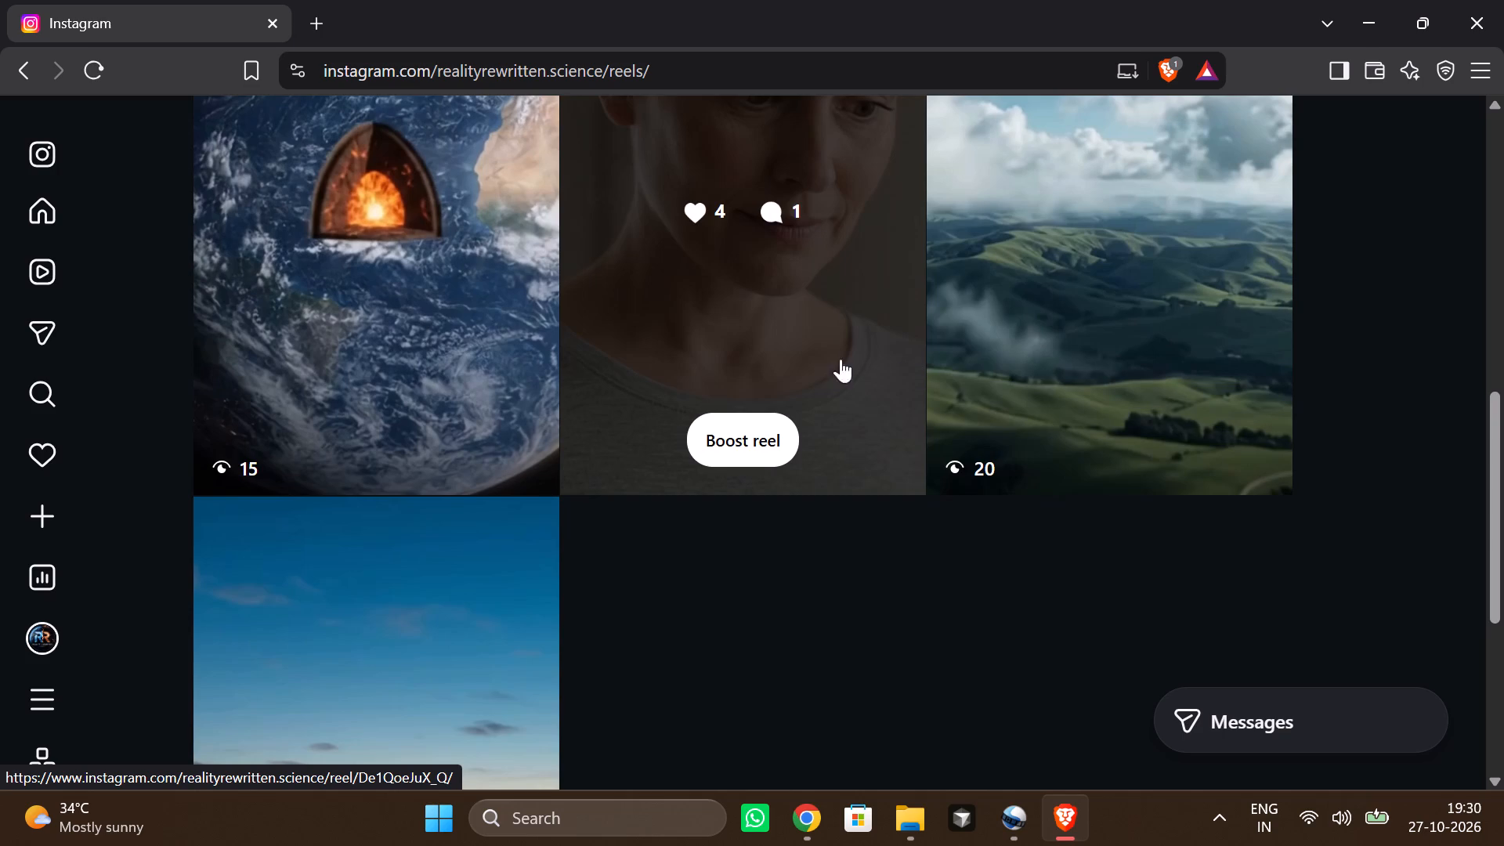
scroll(824, 356, "up", 1)
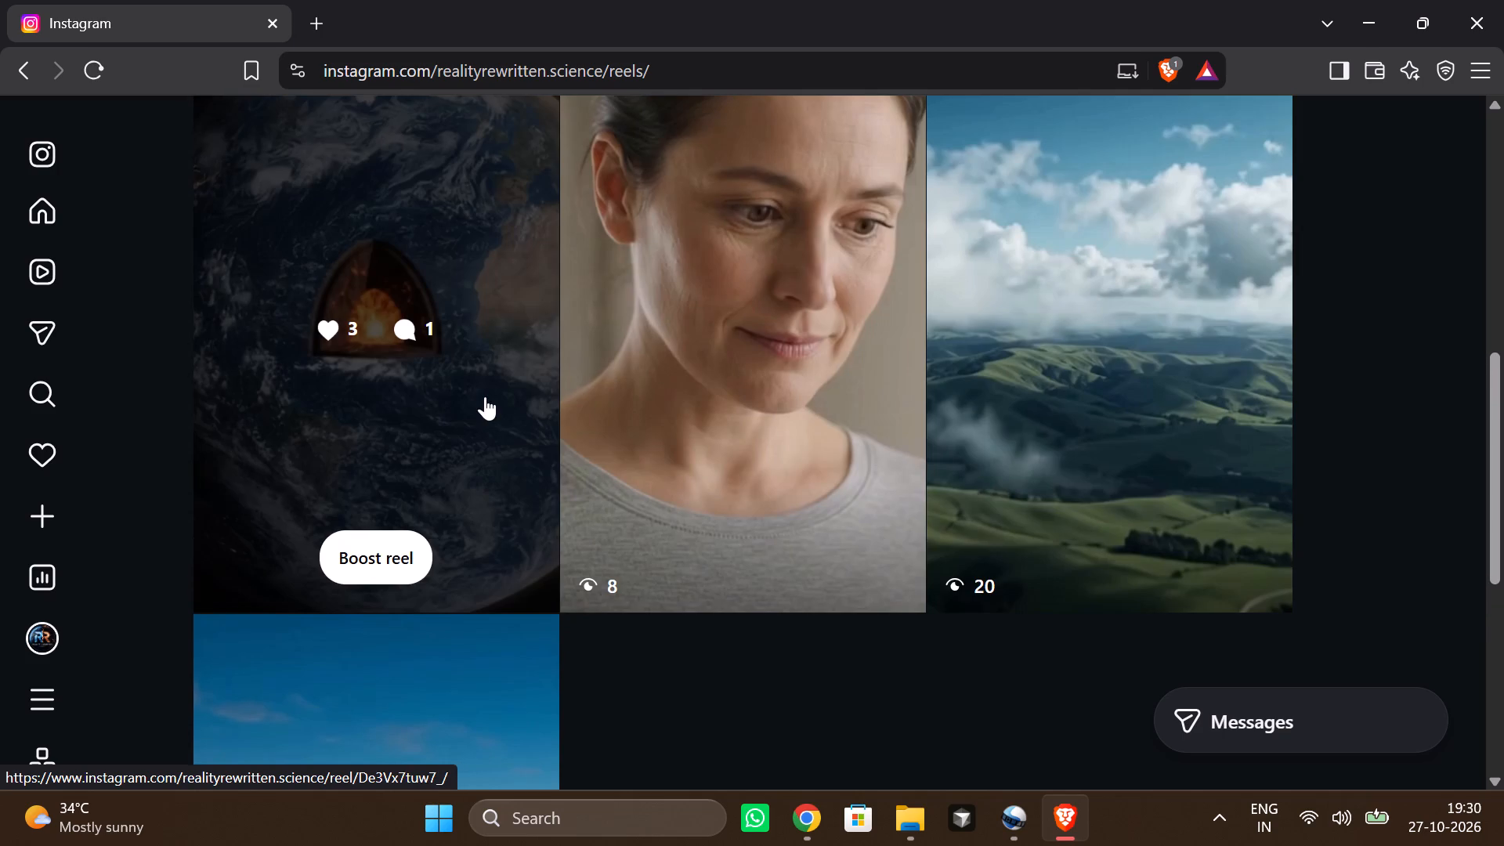
scroll(485, 396, "up", 4)
scroll(857, 392, "up", 4)
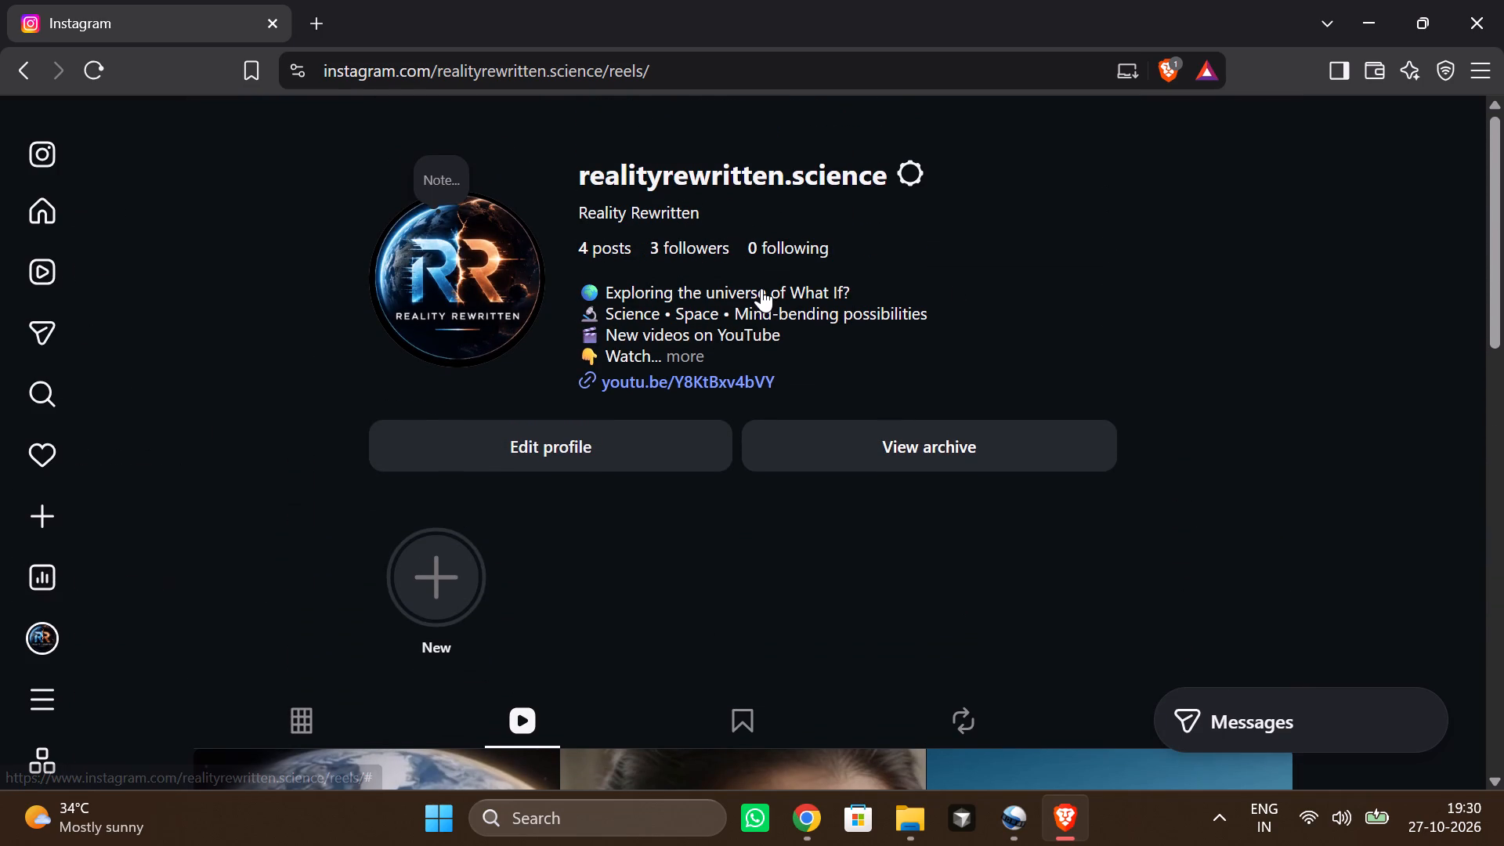
Open the YouTube home page in a new Brave tab.
left_click(319, 15)
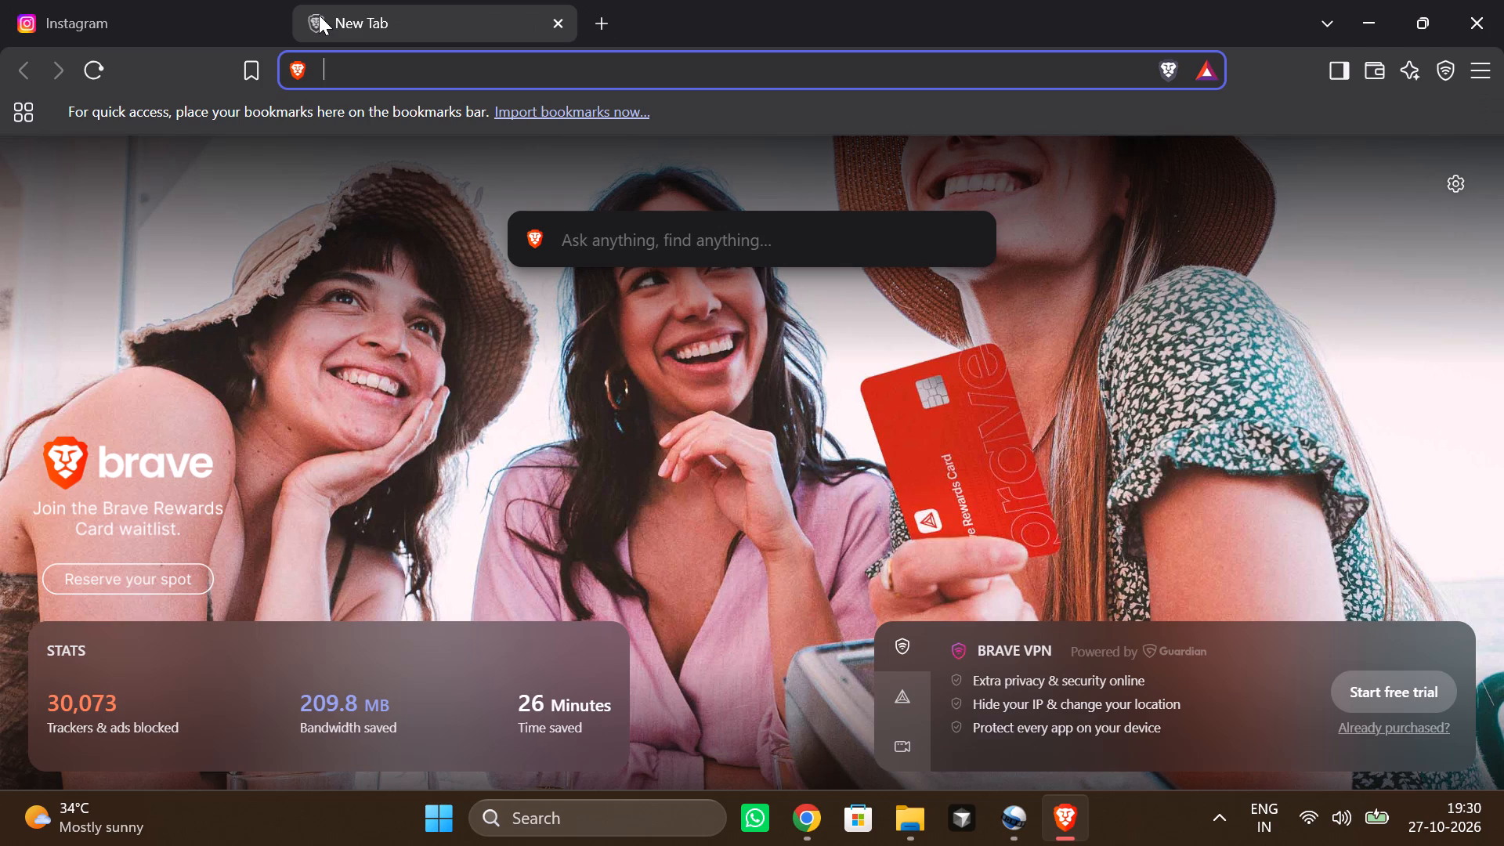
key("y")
key("Right")
key("Return")
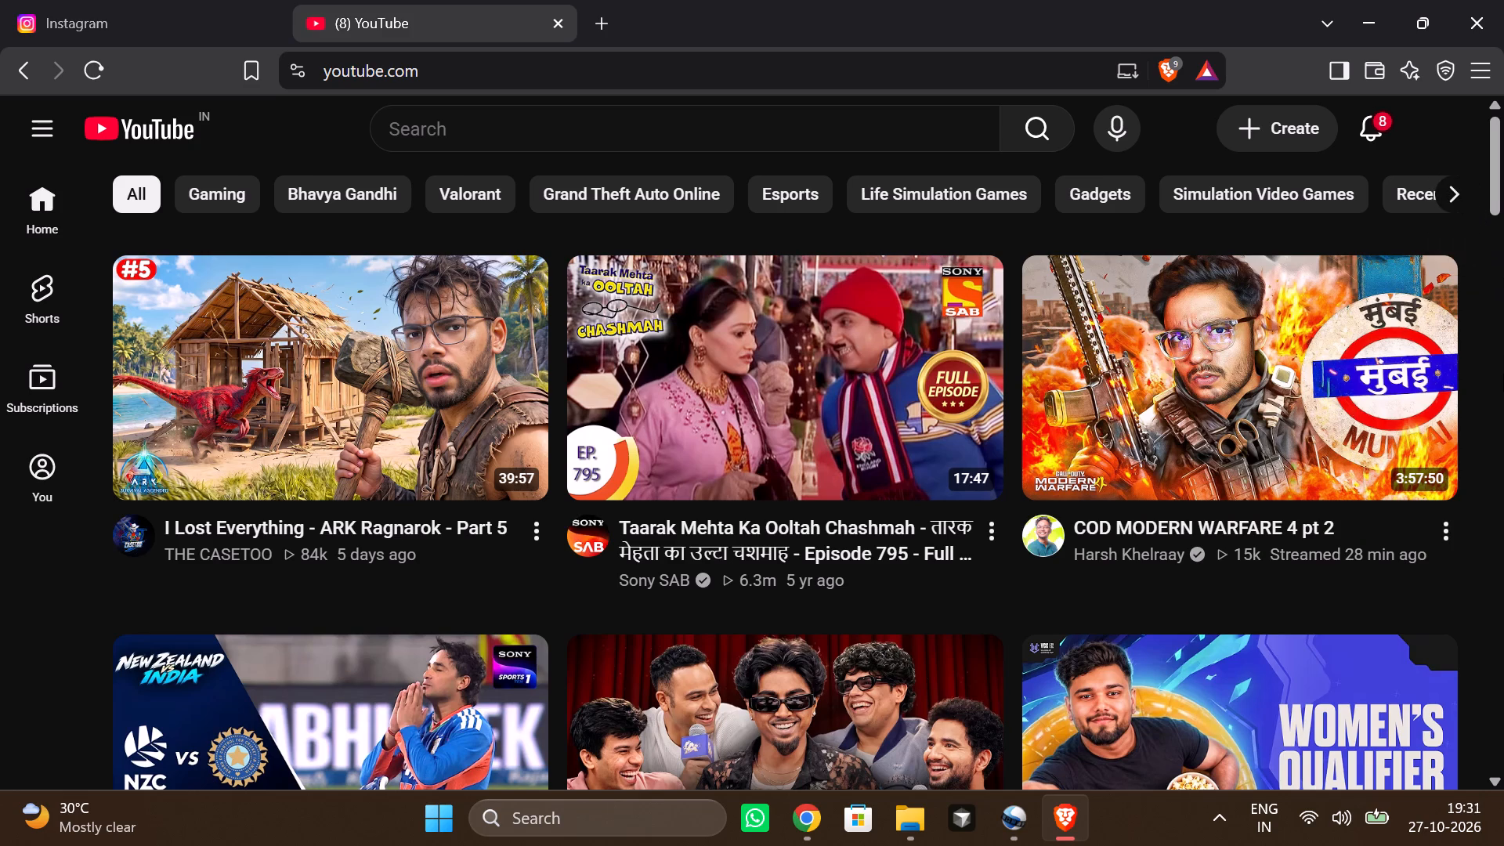
Switch the YouTube account in Brave to the Reality Rewritten channel with 6 subscribers.
left_click(1454, 136)
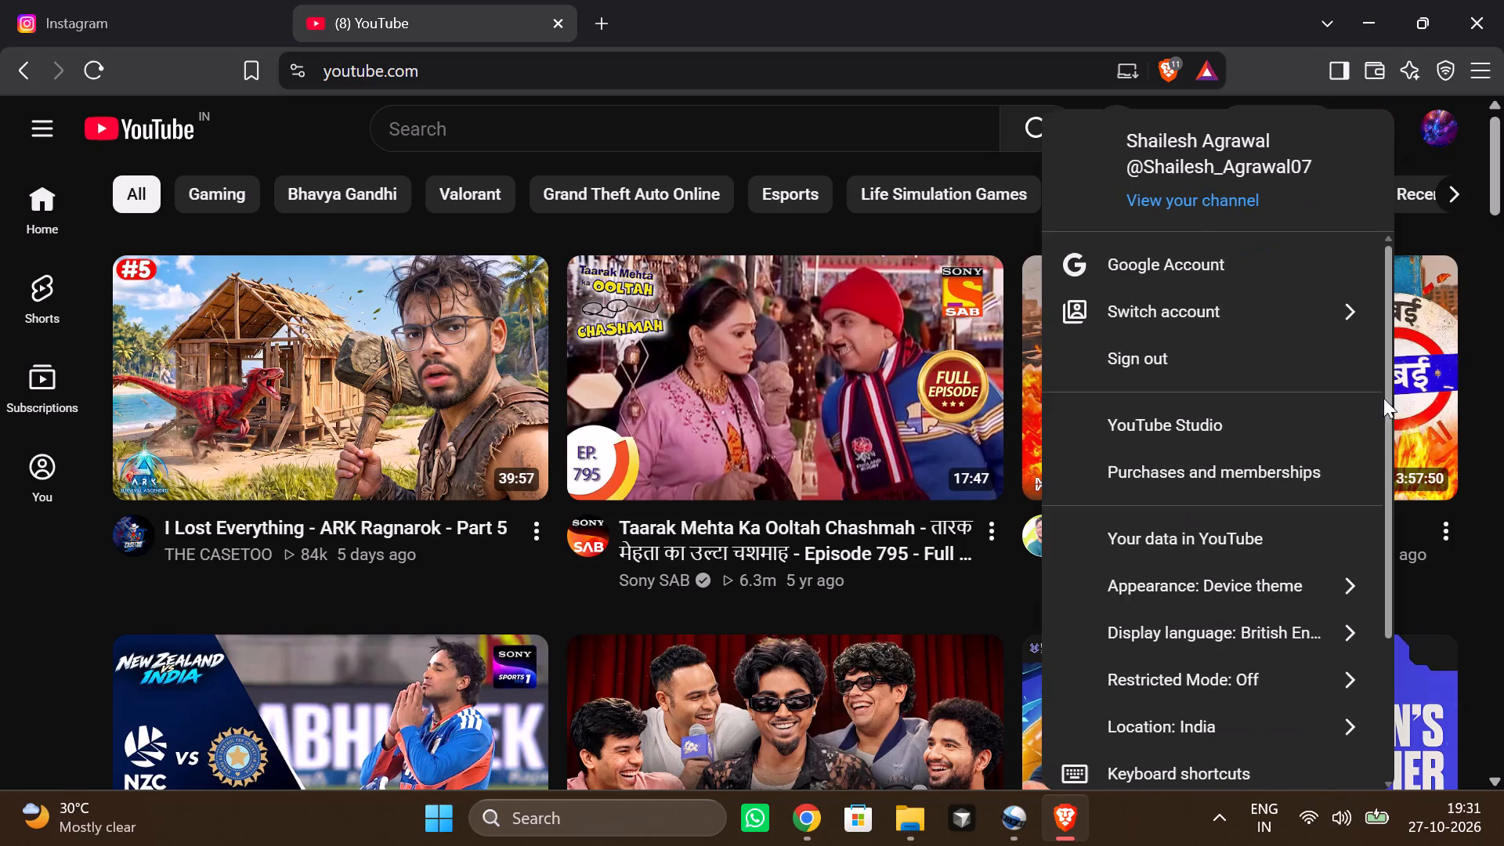
left_click(1242, 305)
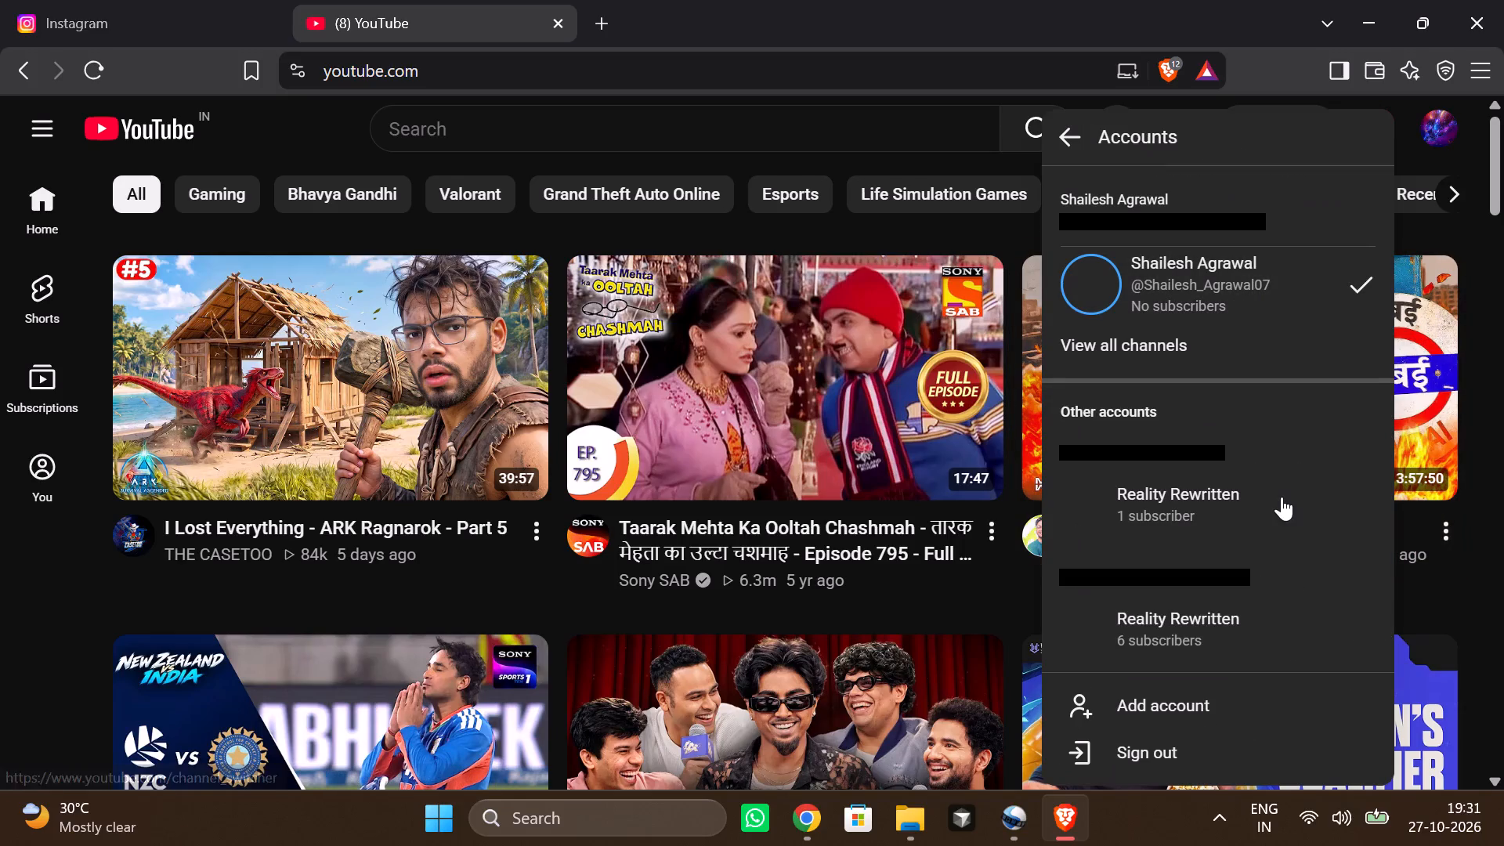
scroll(1251, 591, "down", 2)
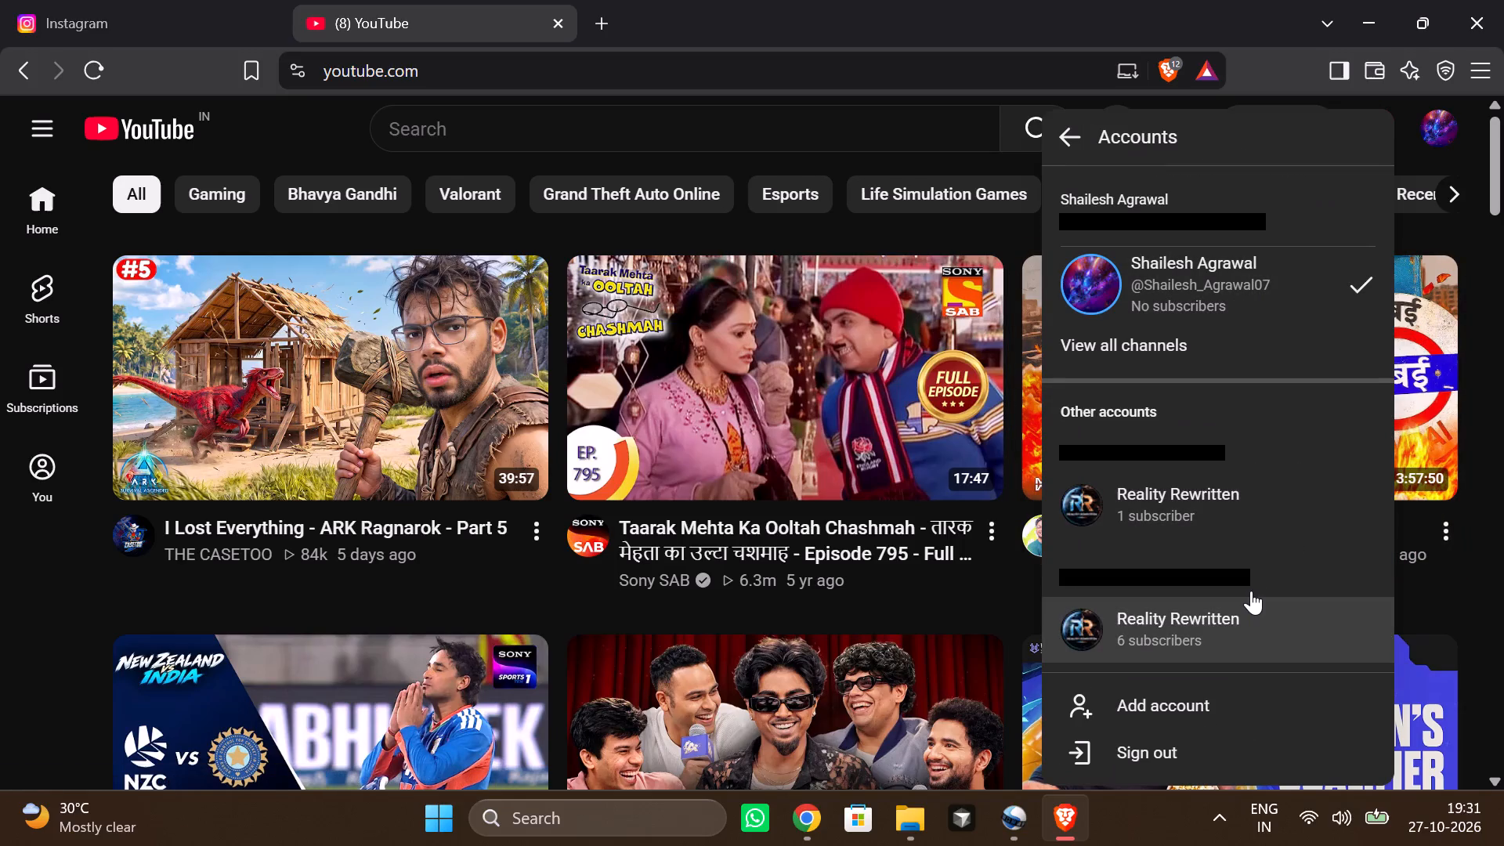
left_click(1251, 591)
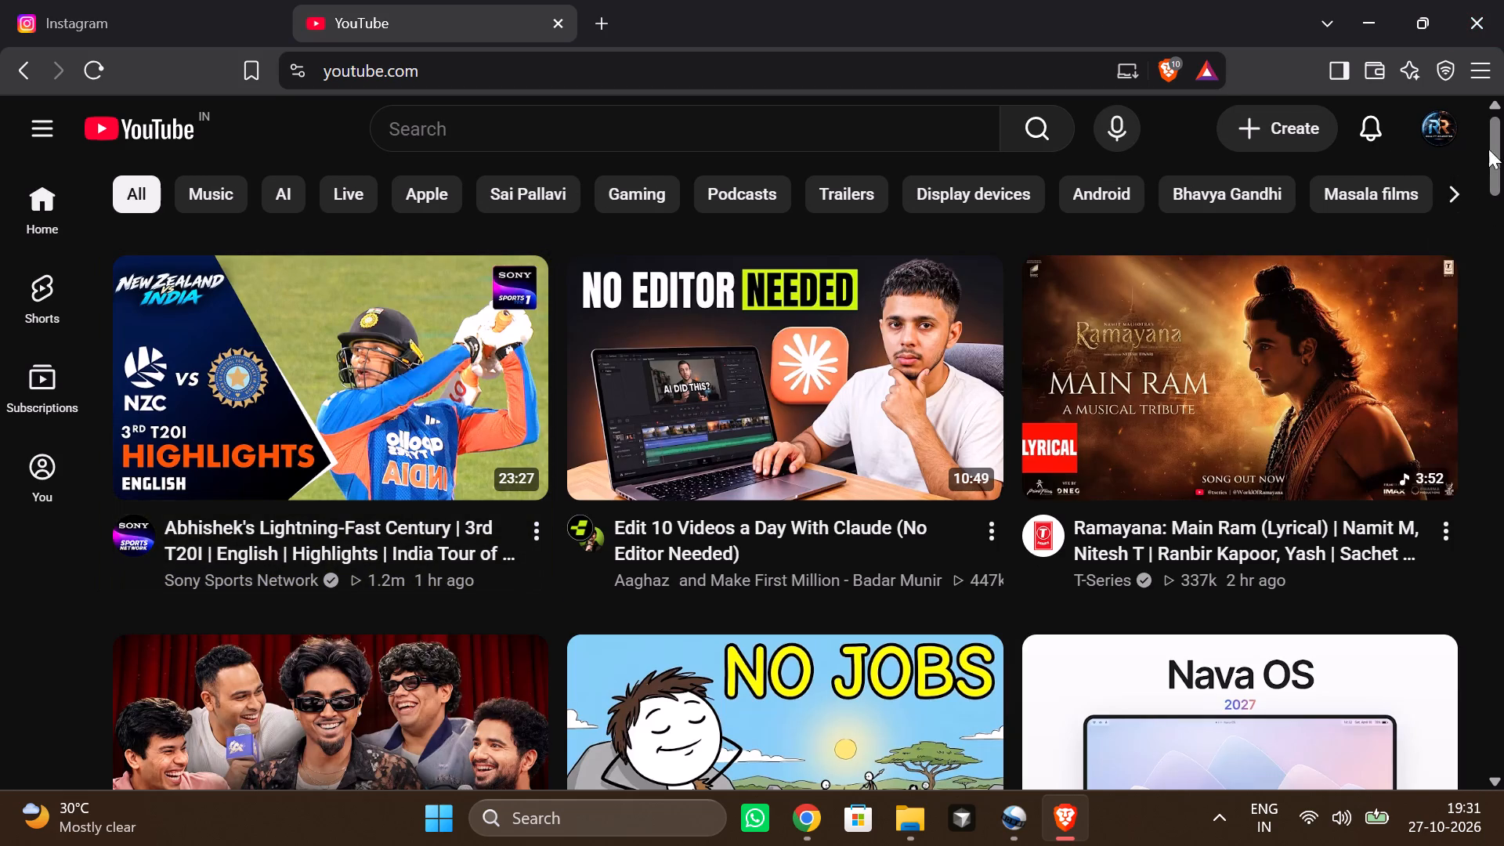
Open YouTube Studio for the Reality Rewritten channel.
left_click(1446, 120)
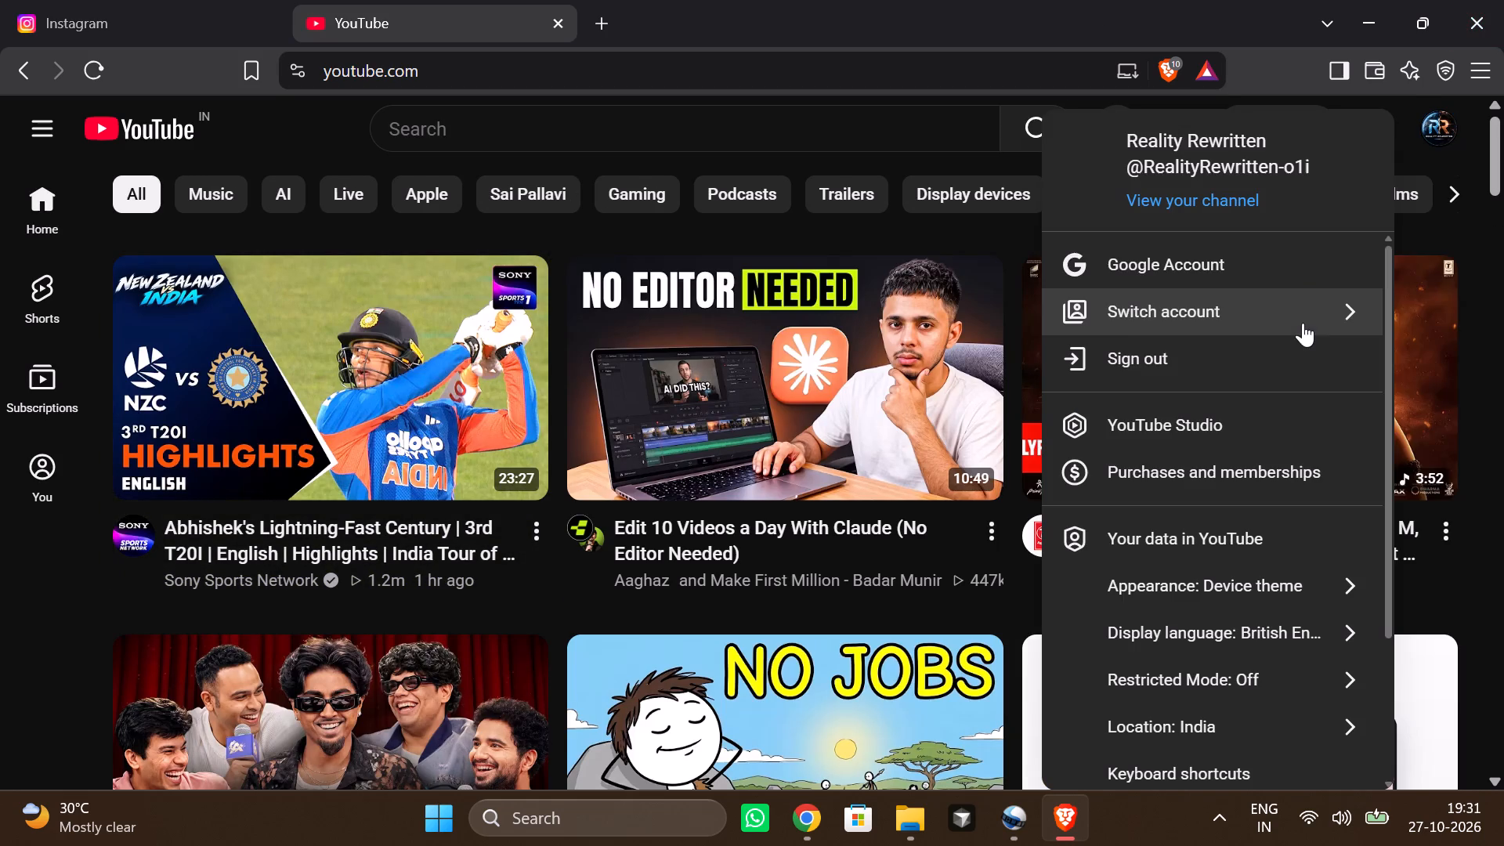
left_click(1213, 406)
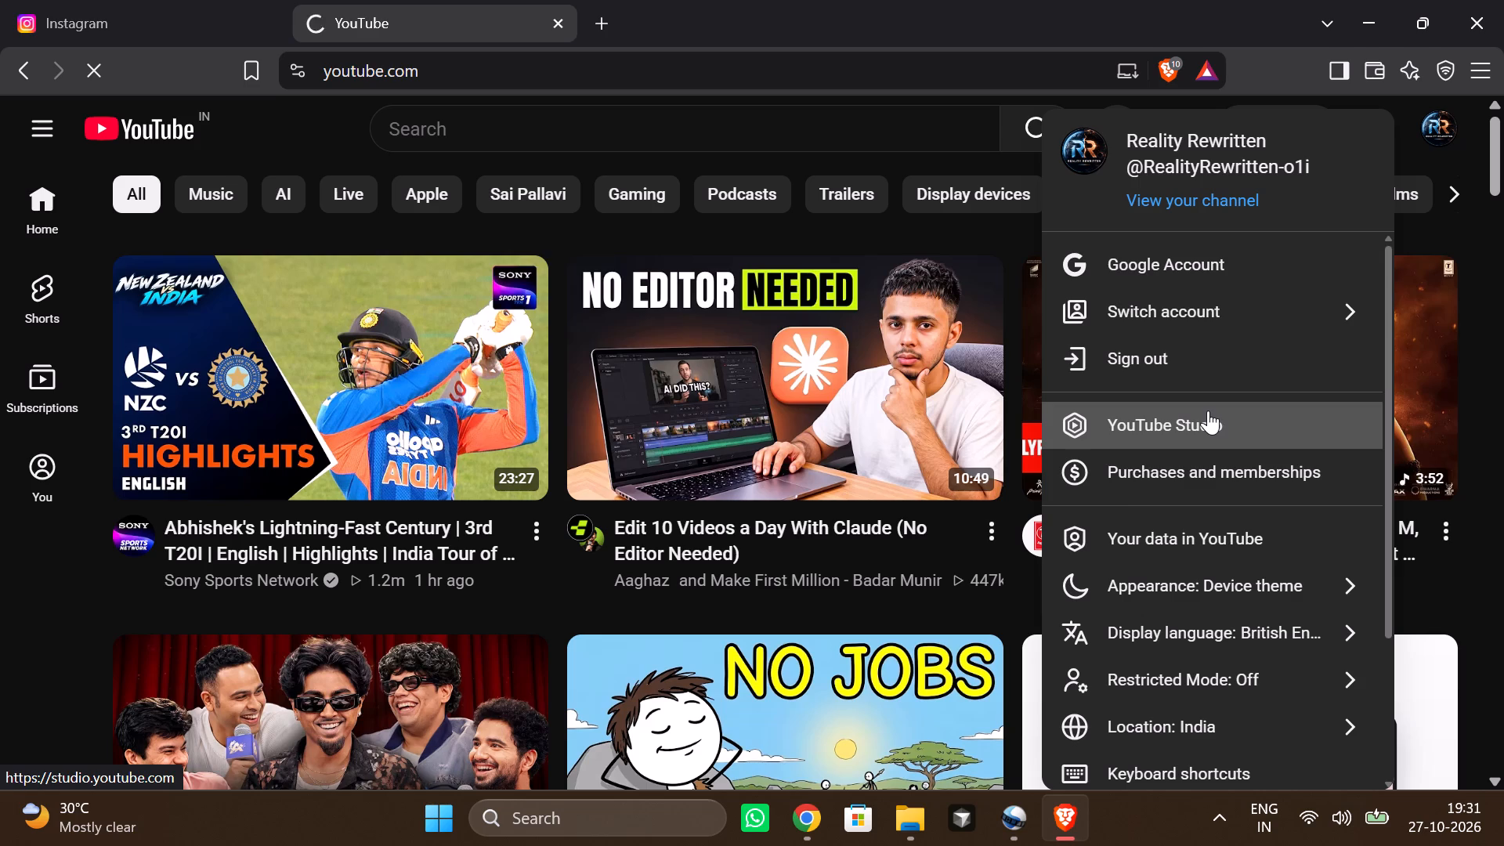
Switch to OpenShot's export window and check the progress of the Part 5 export.
left_click(1022, 823)
left_click(1115, 750)
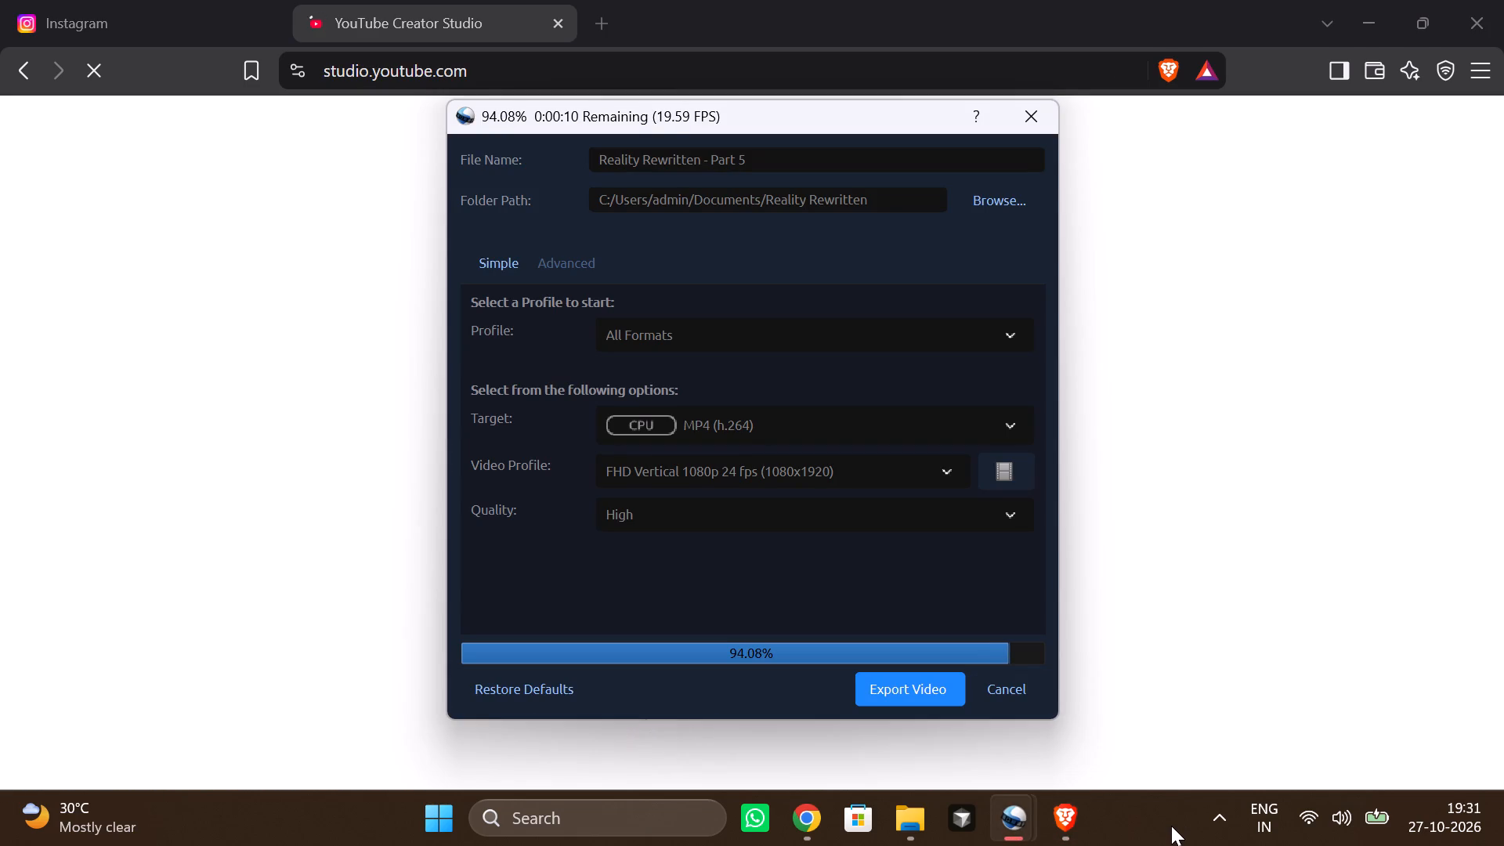
Switch to the YouTube AI Content Plan chat in Chrome and send the message "yep done exported".
left_click(807, 828)
left_click(816, 741)
type("yep done exported")
key("Return")
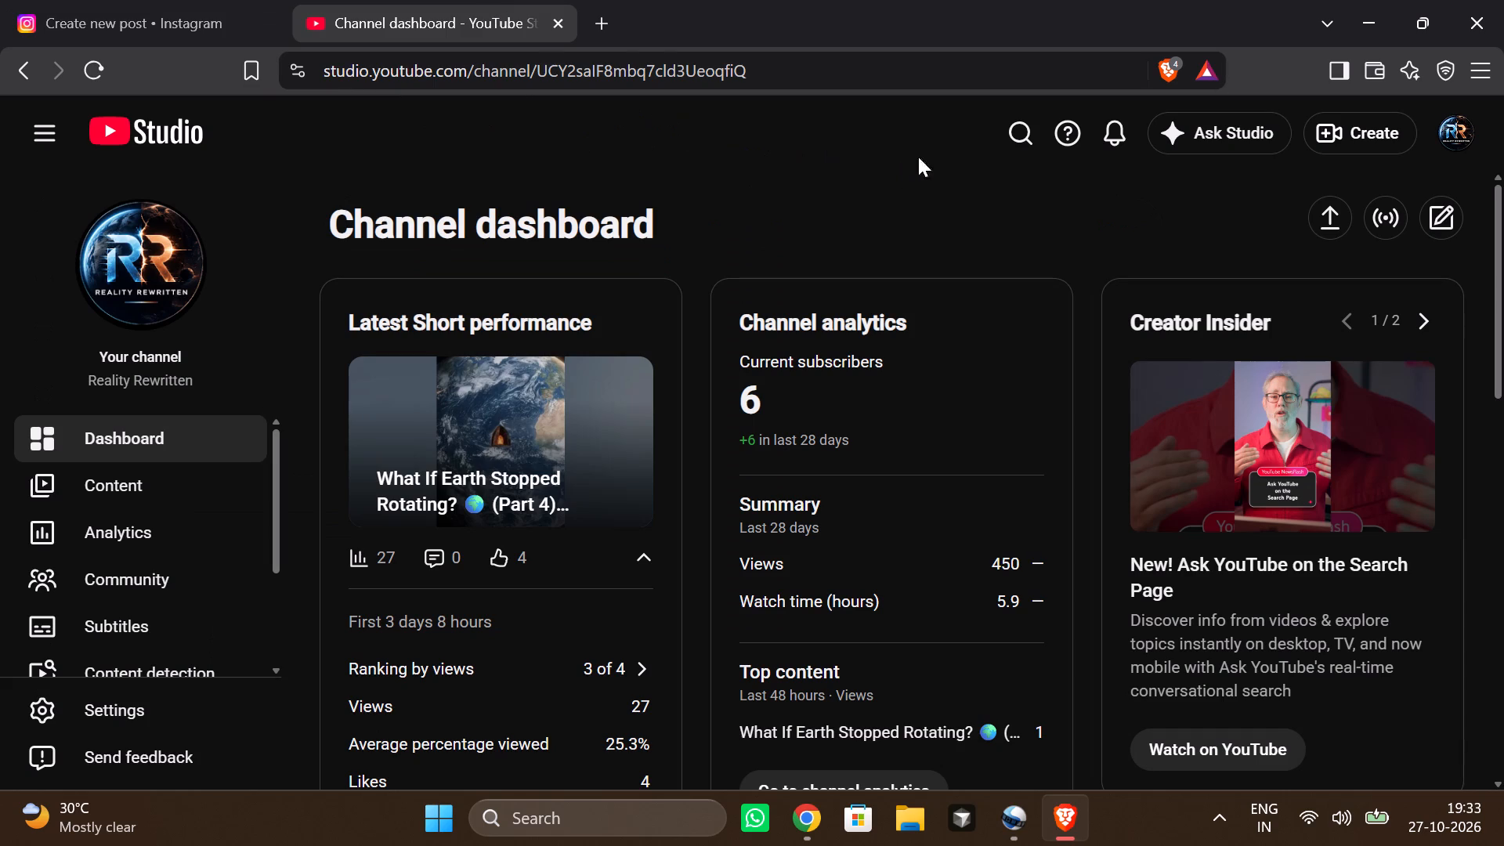
Examine the channel dashboard in Brave's YouTube Studio, covering the latest Short's performance, its ranking by views, channel analytics and published videos.
scroll(943, 152, "down", 3)
scroll(875, 367, "down", 2)
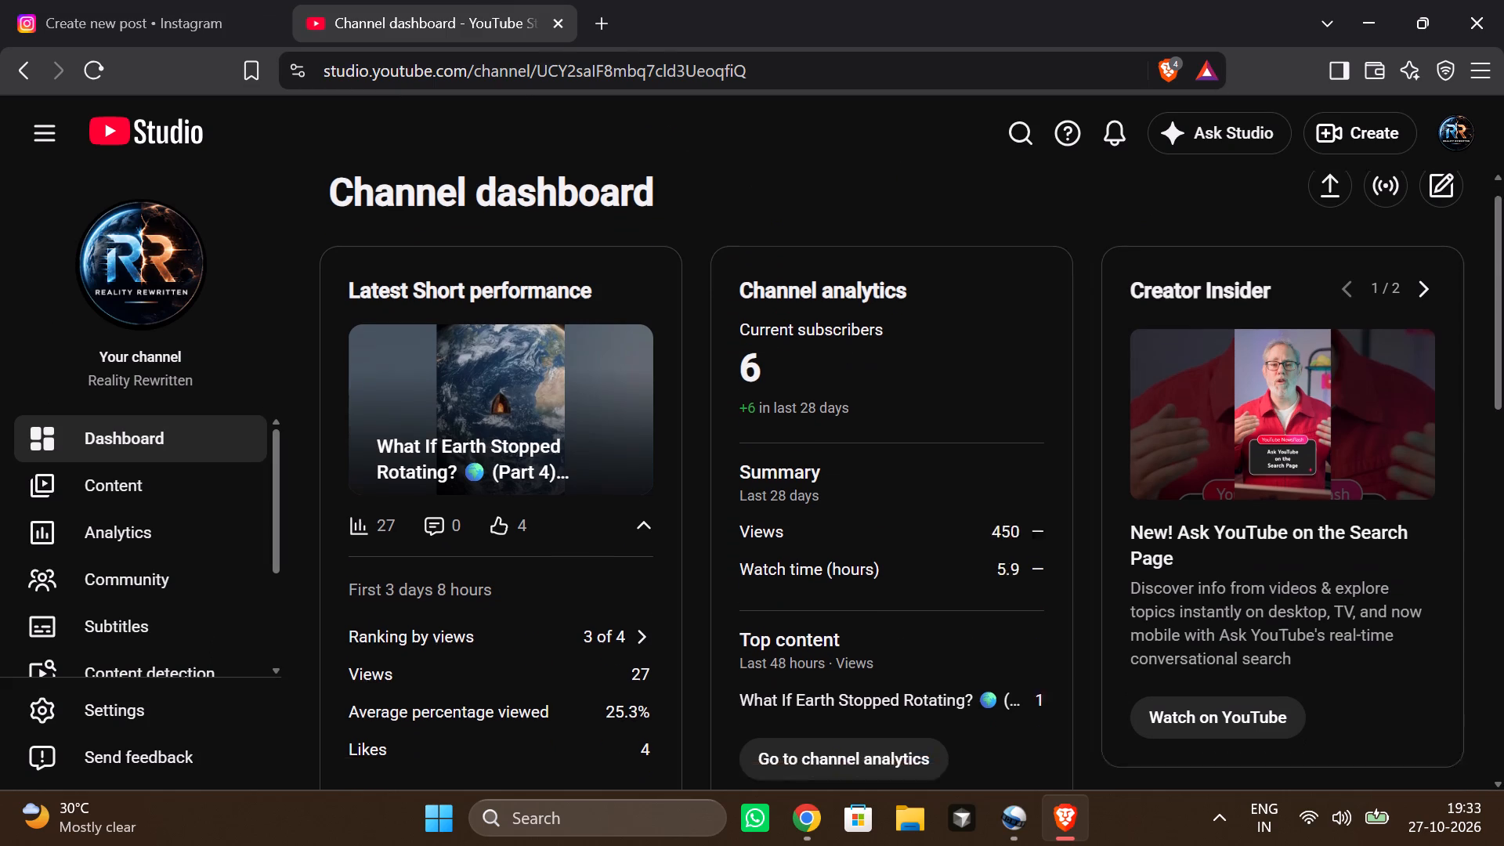
scroll(875, 367, "down", 3)
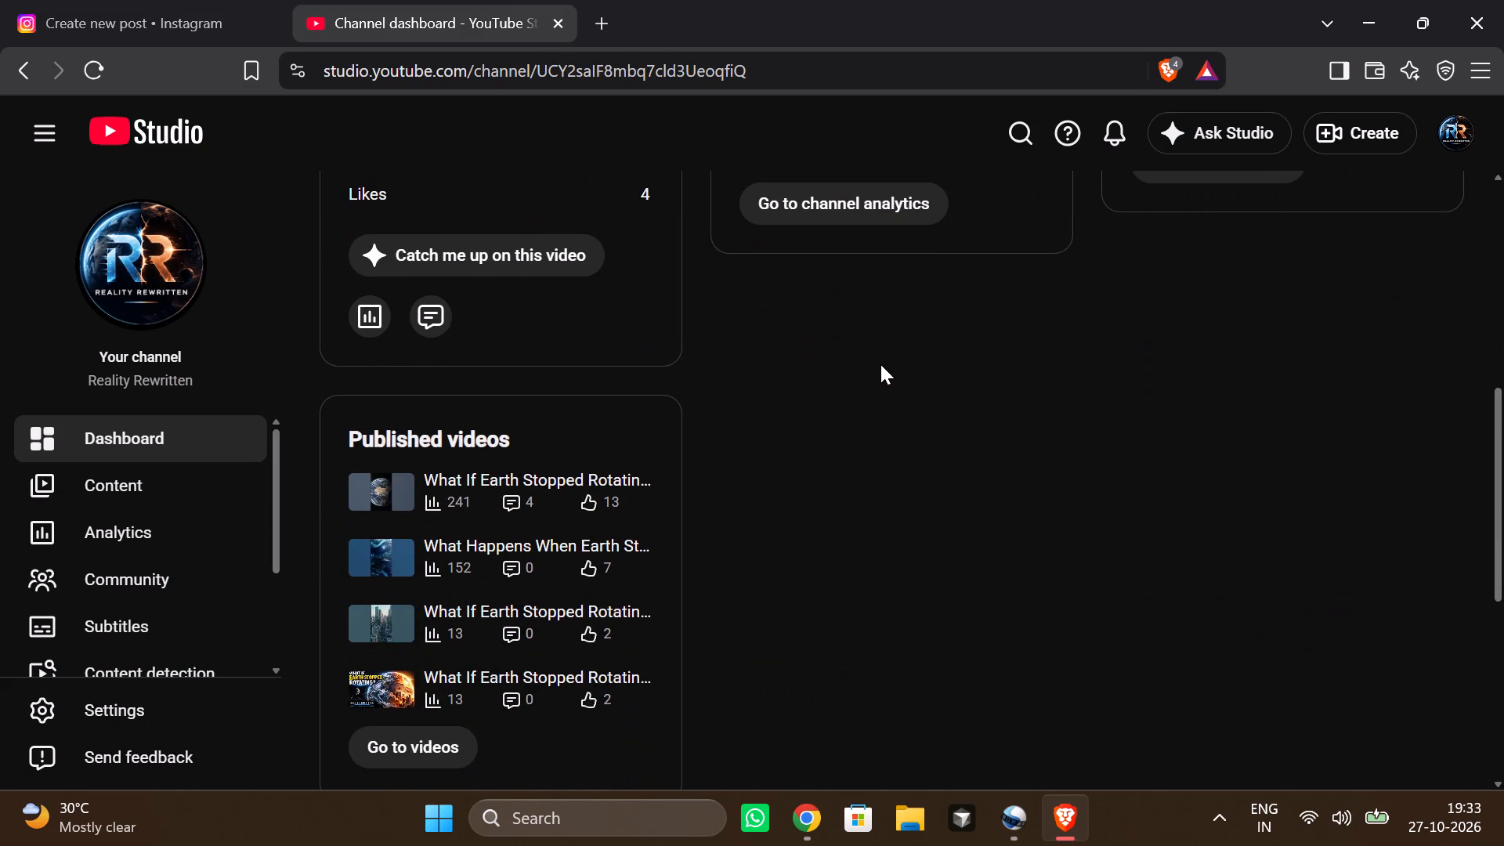
scroll(880, 423, "up", 3)
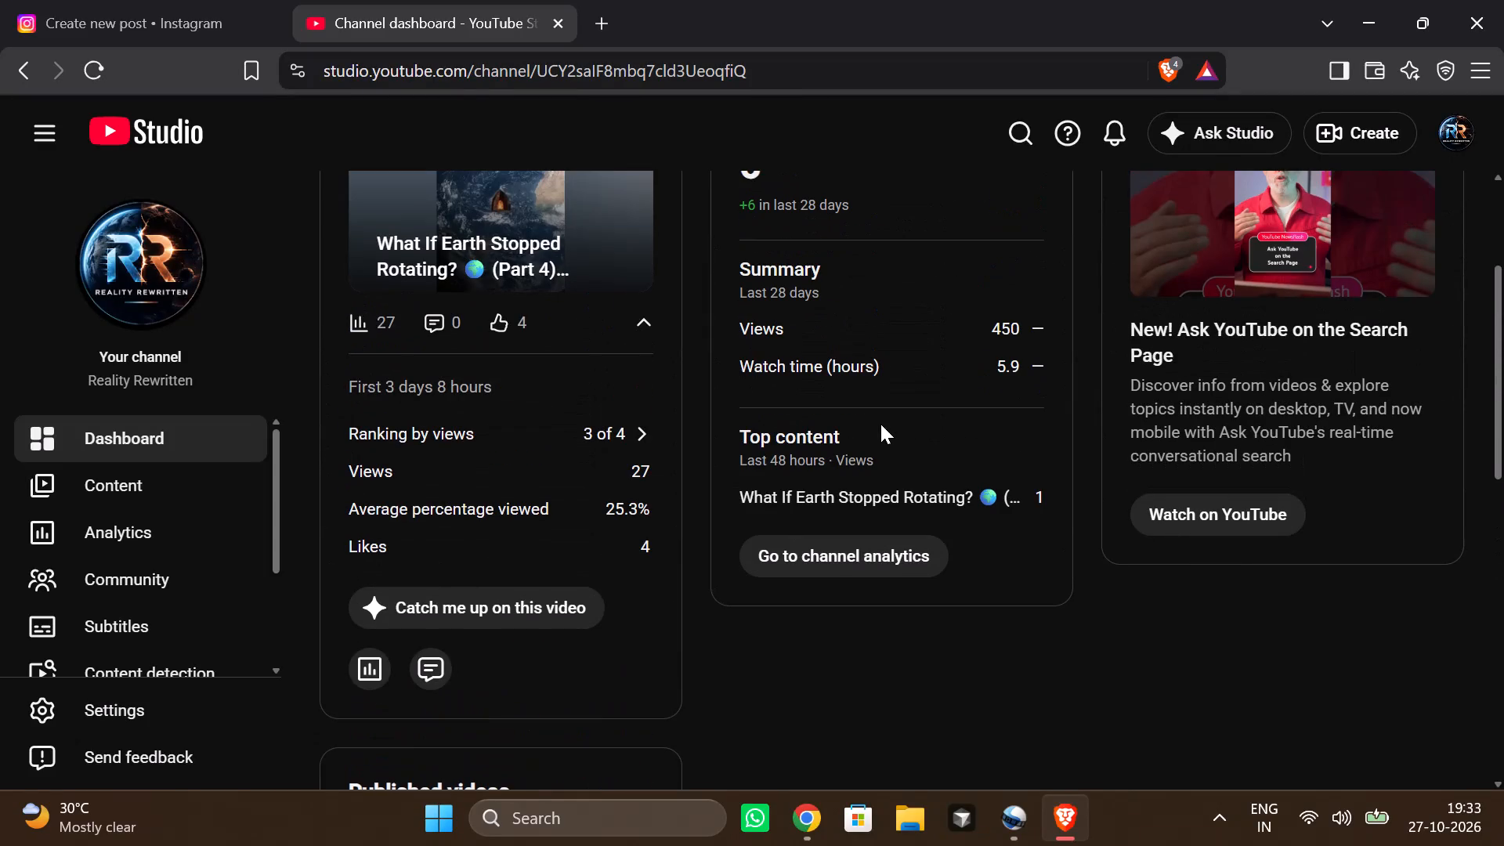
scroll(880, 424, "up", 1)
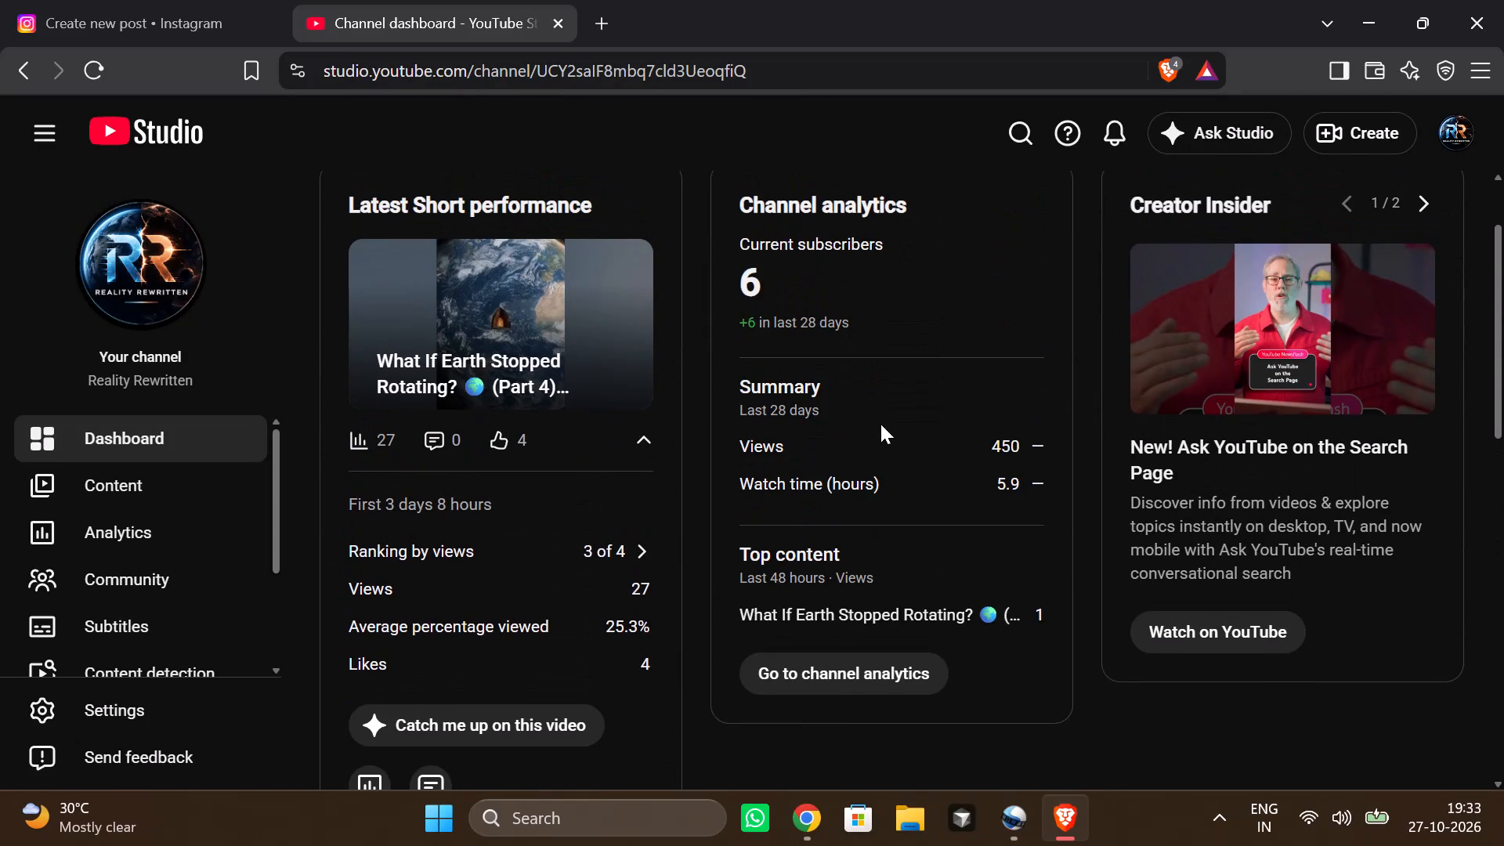
scroll(880, 424, "down", 1)
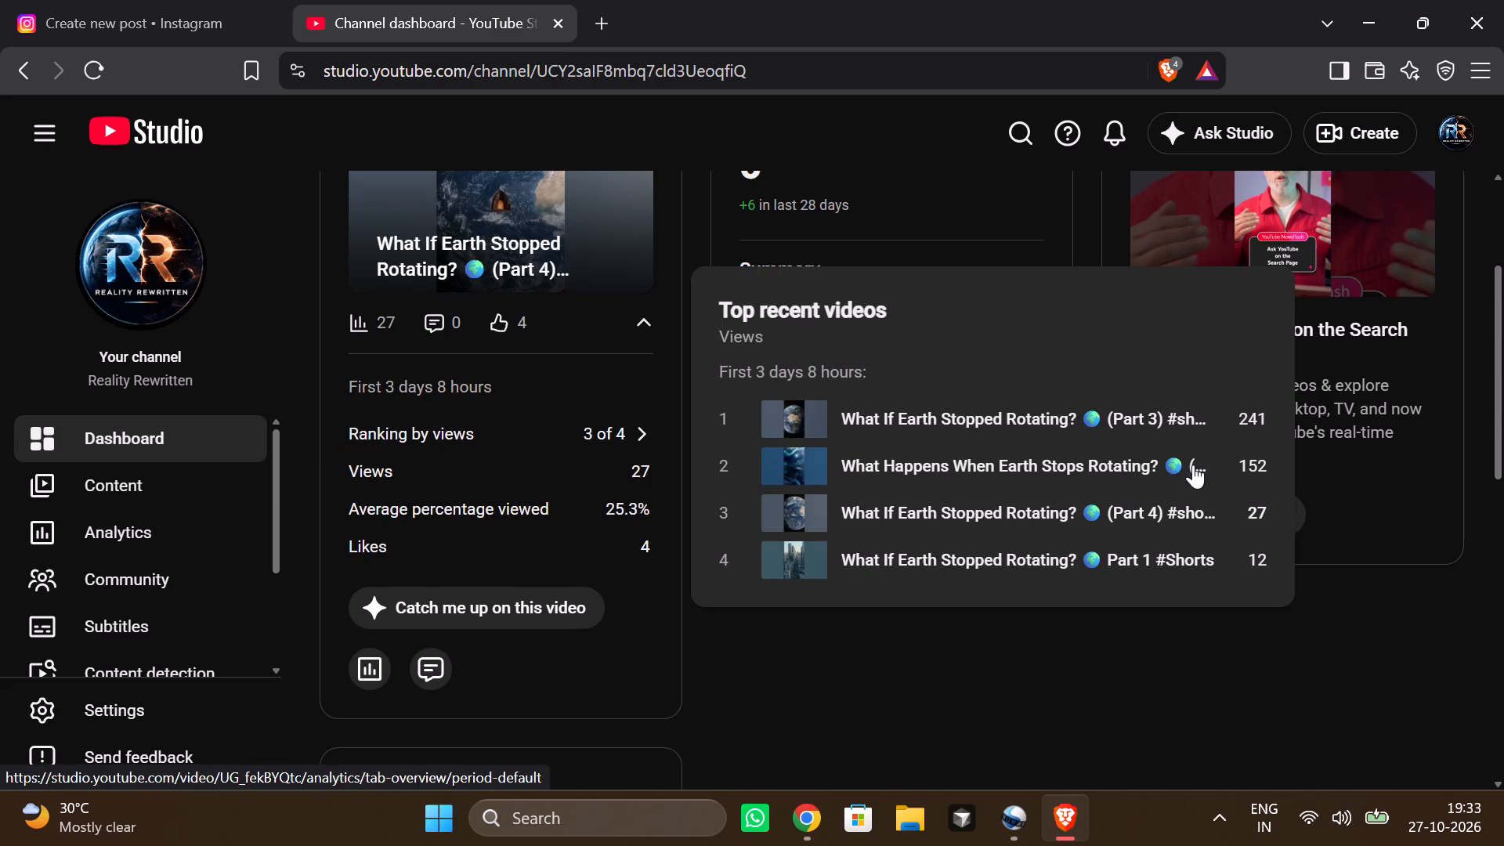
left_click(1184, 653)
scroll(1184, 653, "down", 1)
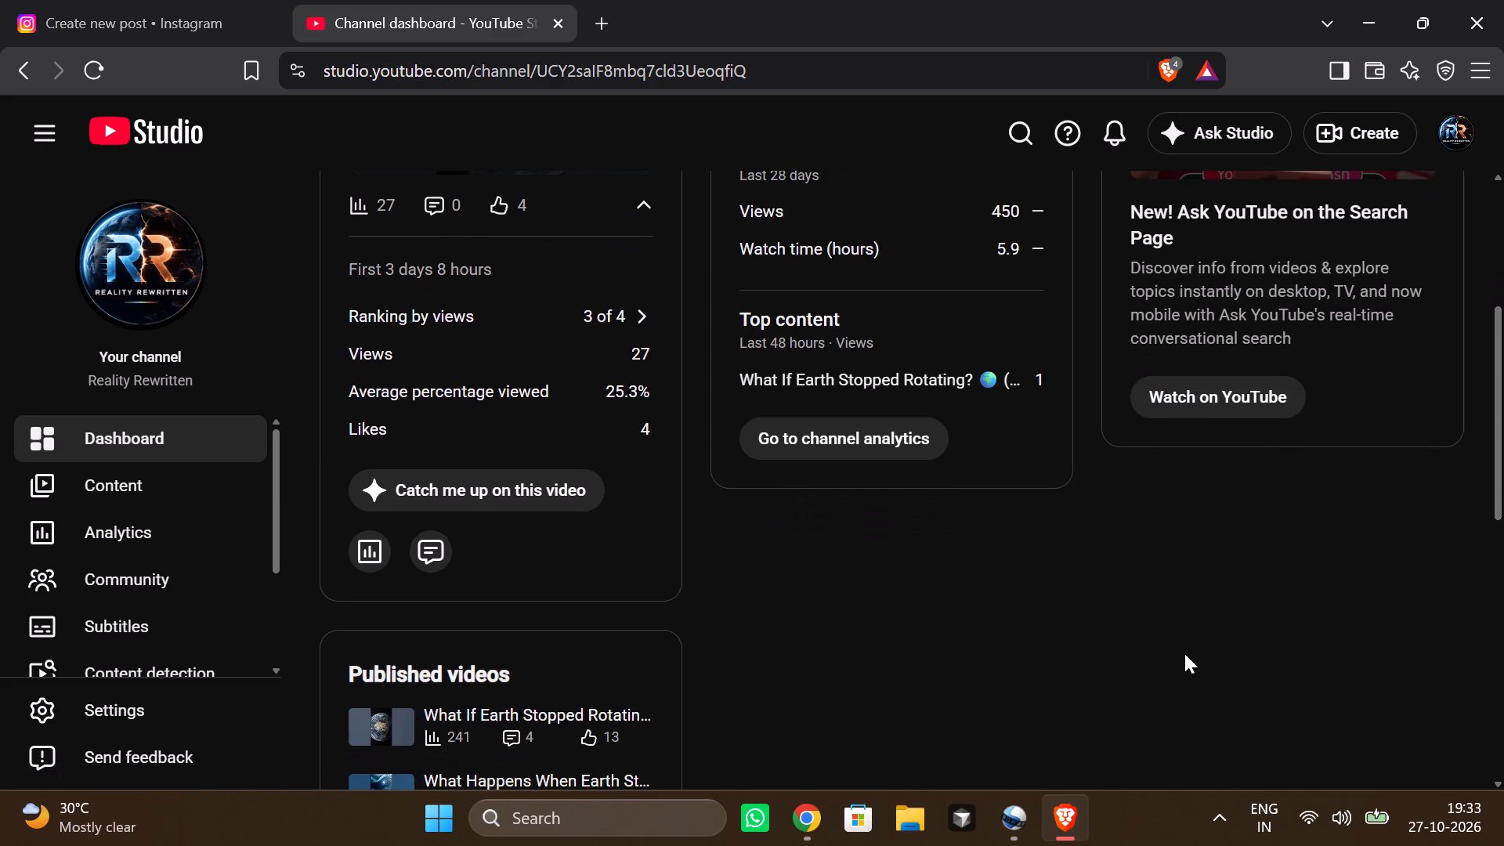
Look through the Reality Rewritten channel dashboard in YouTube Studio, including latest Short performance, channel analytics and published videos.
scroll(1184, 653, "down", 2)
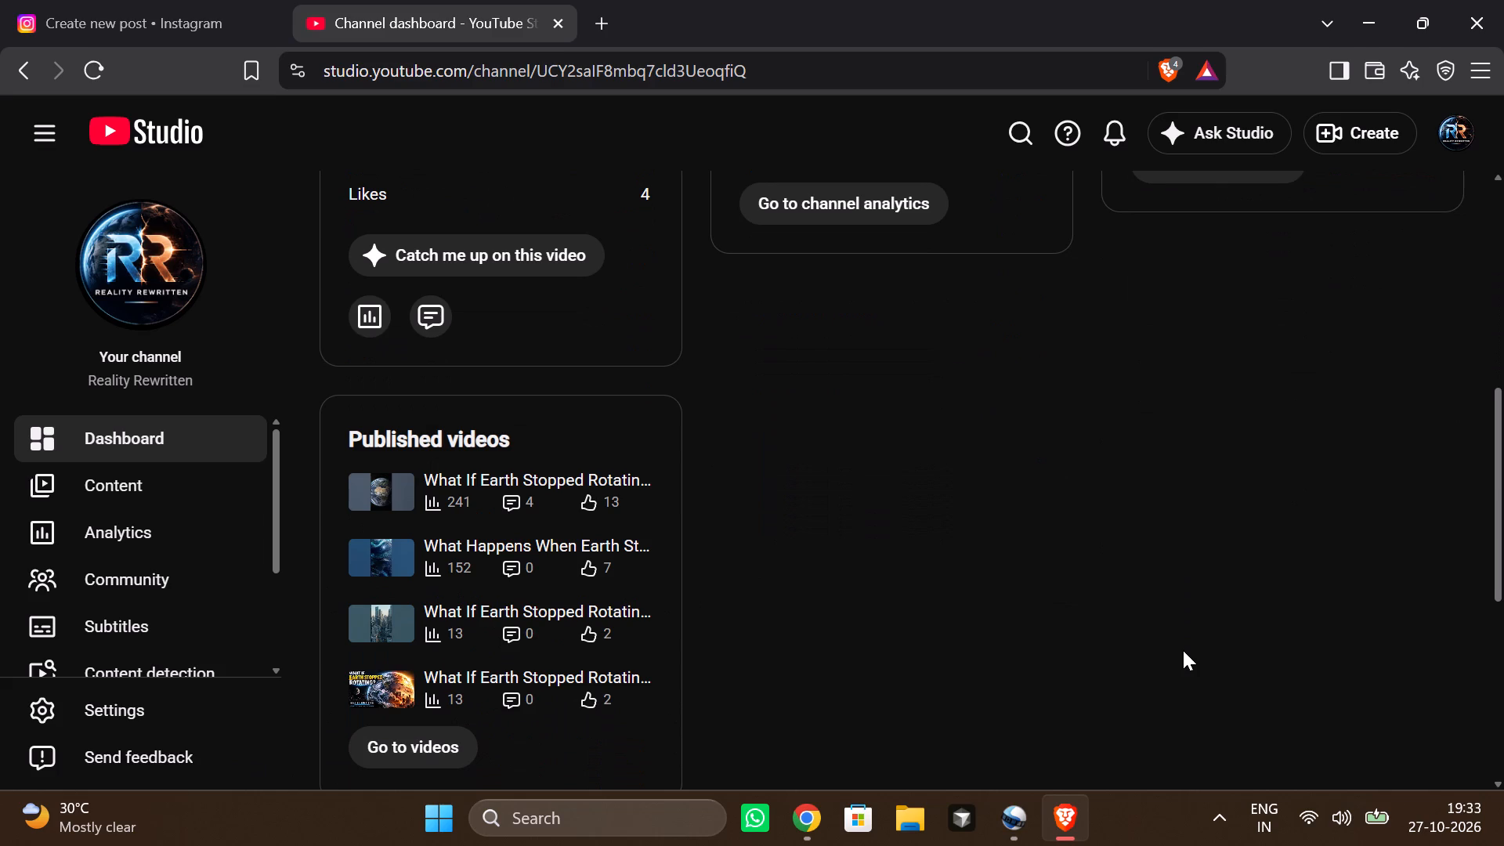
scroll(1183, 650, "up", 3)
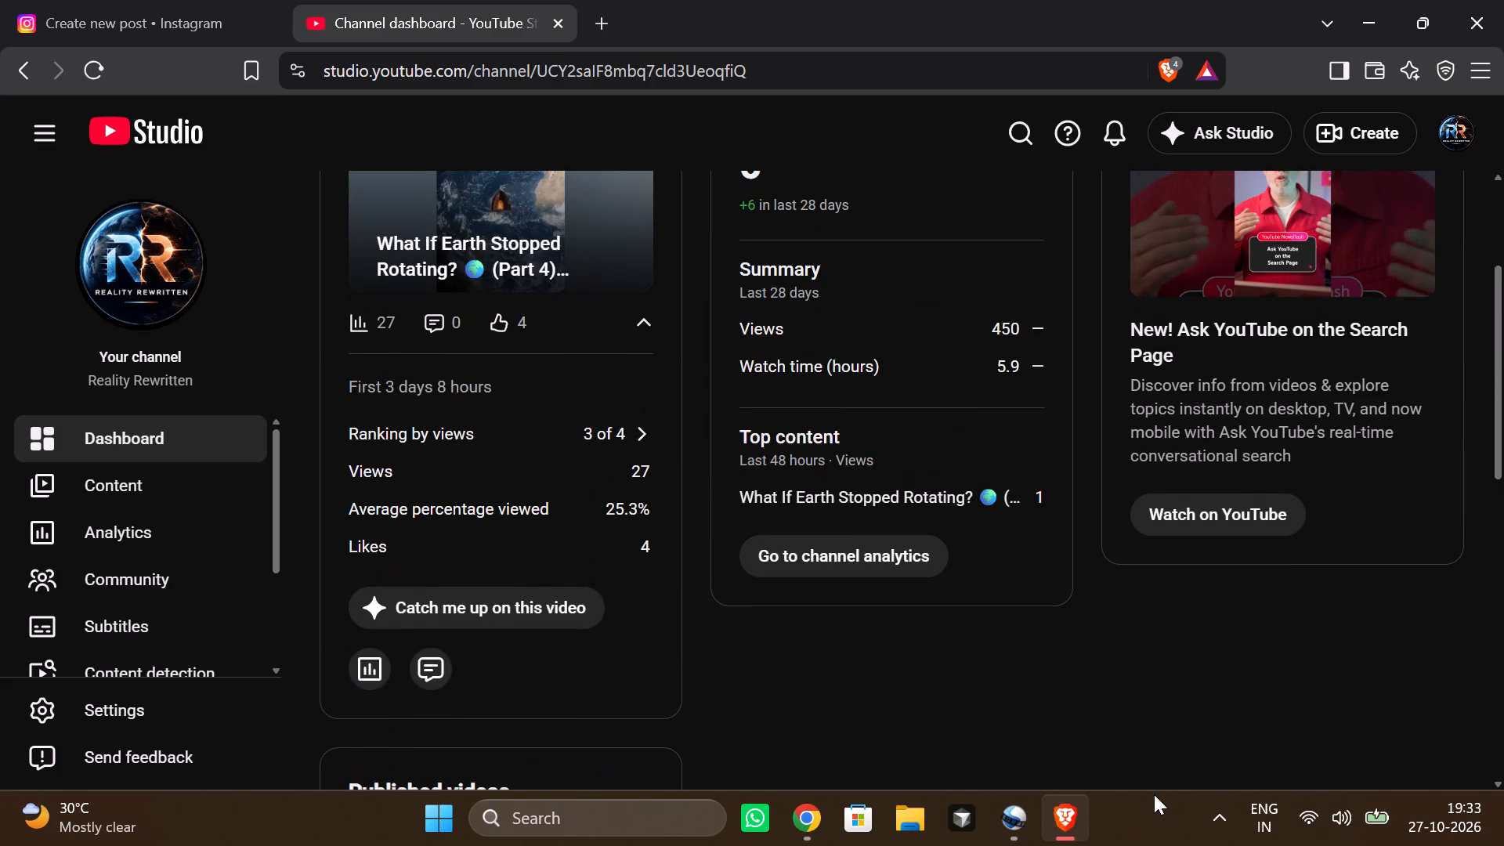
scroll(1154, 794, "up", 2)
scroll(1184, 602, "up", 1)
scroll(1109, 616, "up", 2)
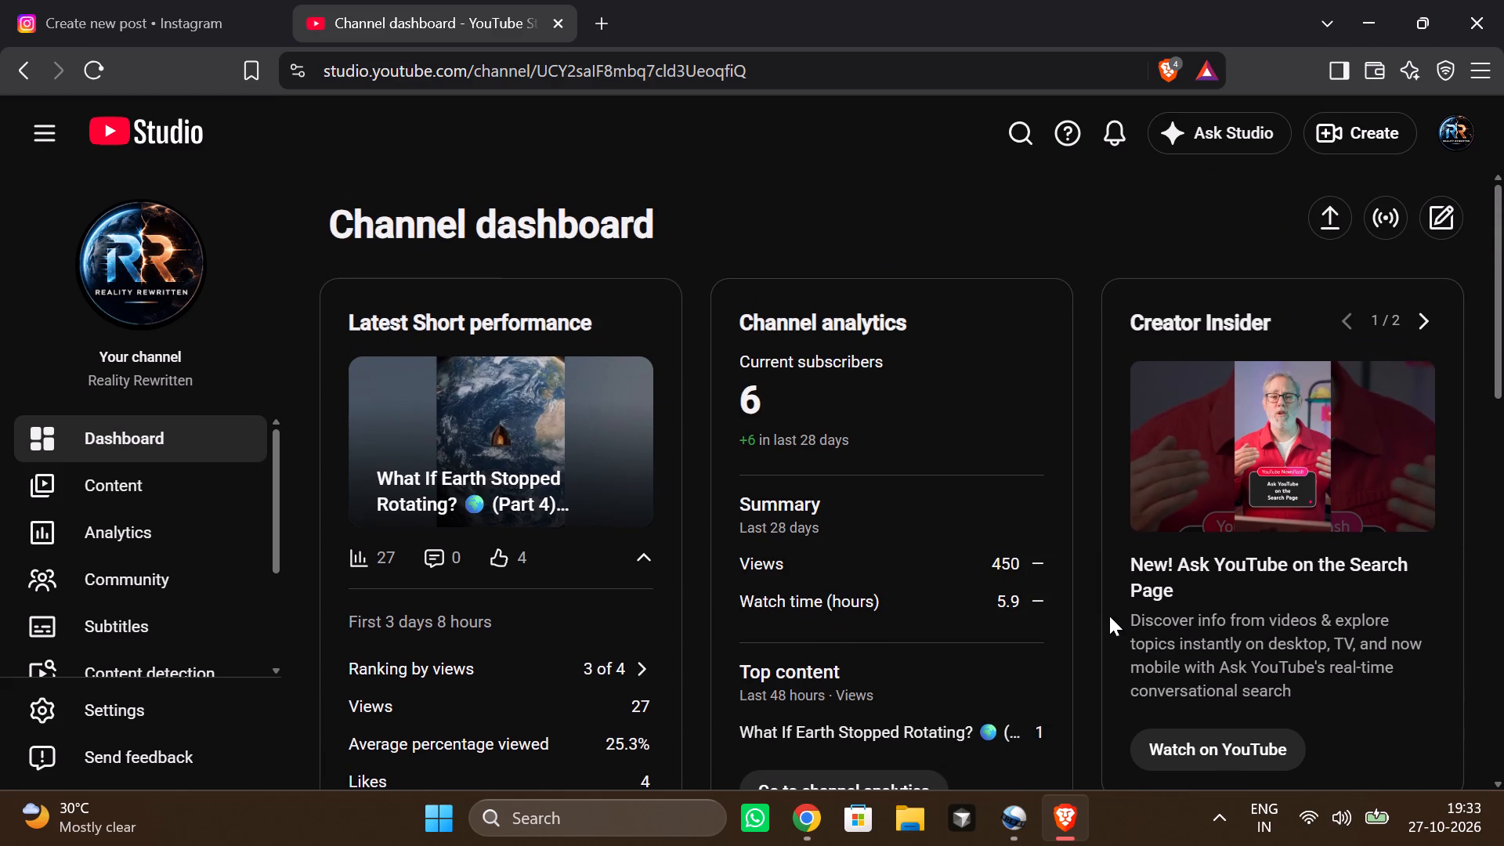
scroll(1109, 616, "up", 1)
Open the channel's Content page and look through its videos and Shorts.
left_click(150, 486)
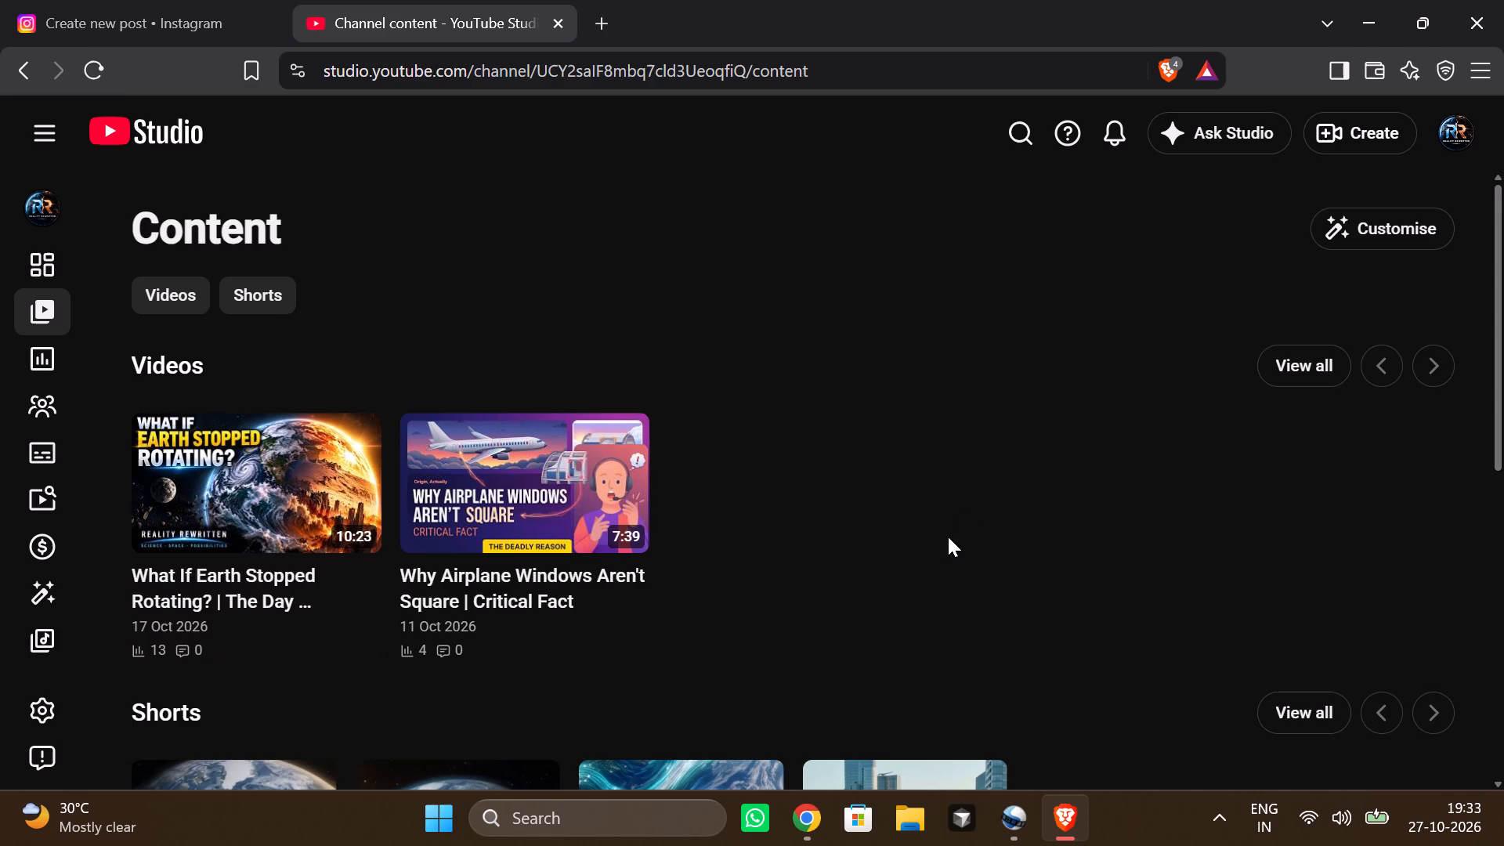
scroll(948, 537, "down", 3)
scroll(1199, 588, "down", 2)
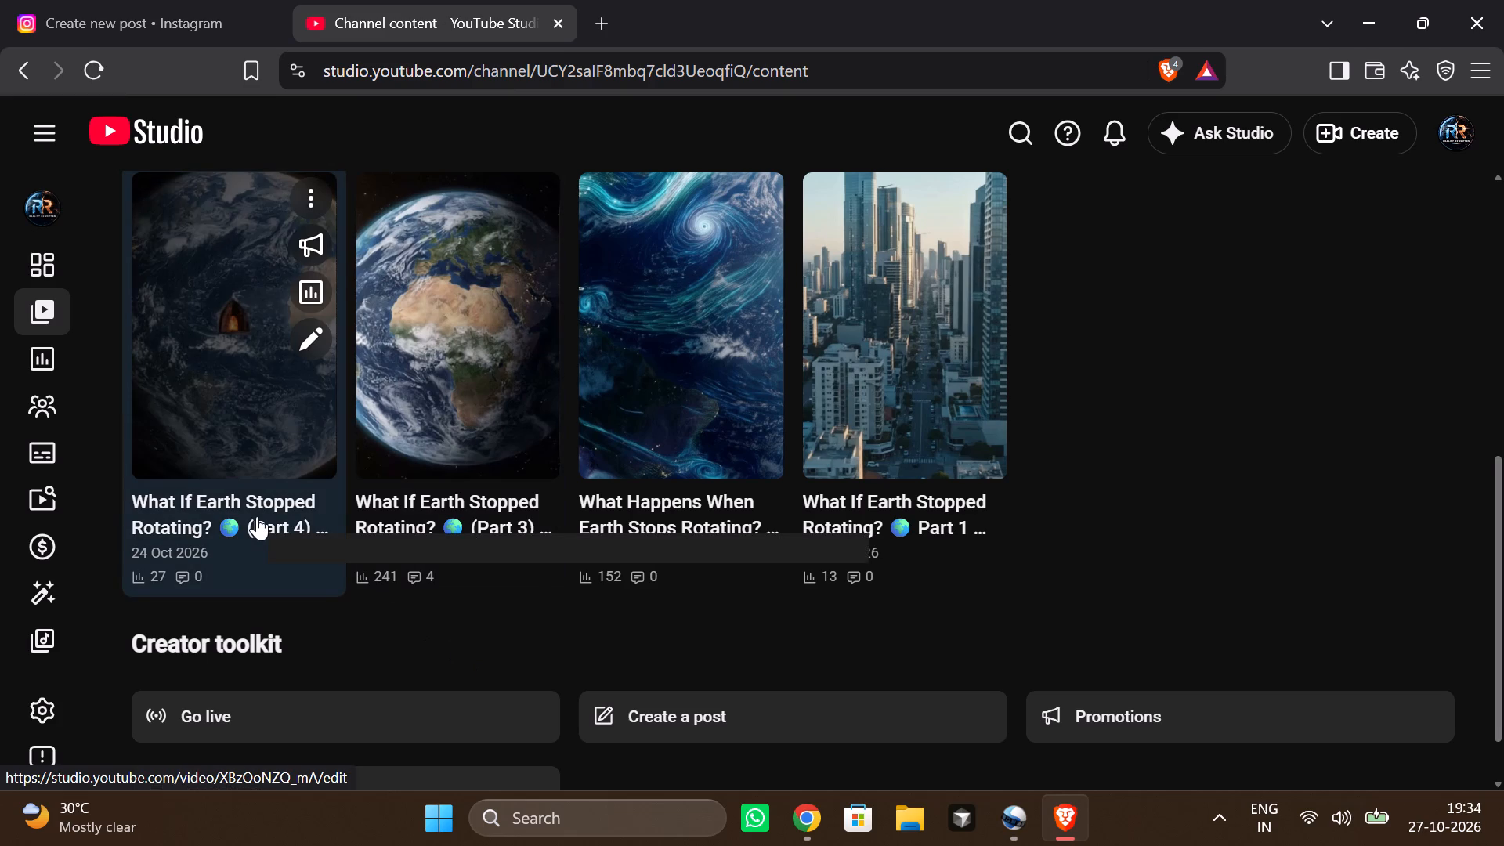
Finish looking over the channel's Shorts, open the channel analytics Overview and retry loading its data.
scroll(455, 626, "down", 2)
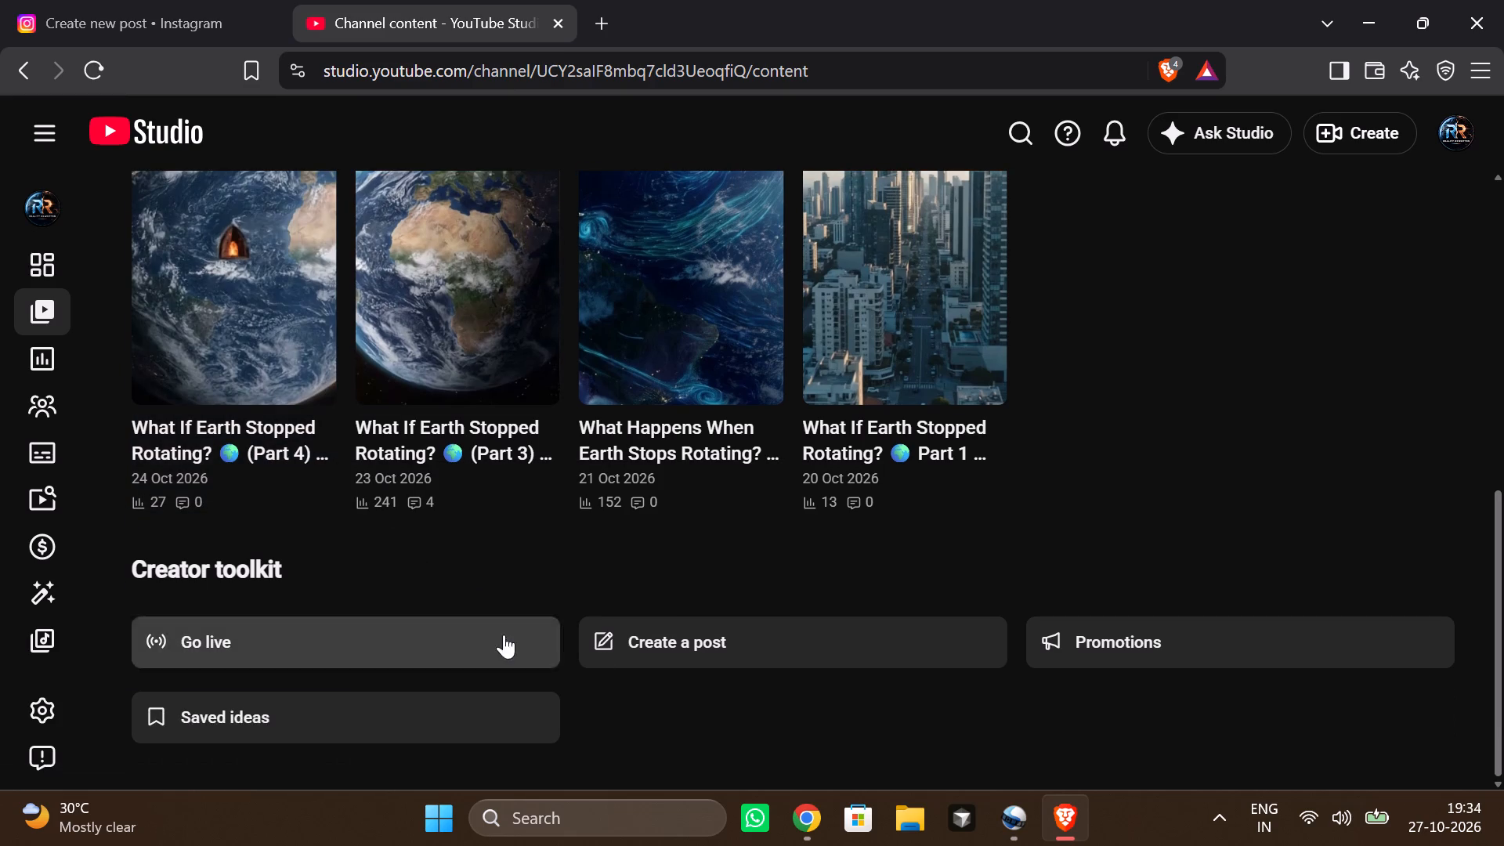
scroll(504, 634, "down", 1)
scroll(627, 651, "up", 4)
left_click(56, 353)
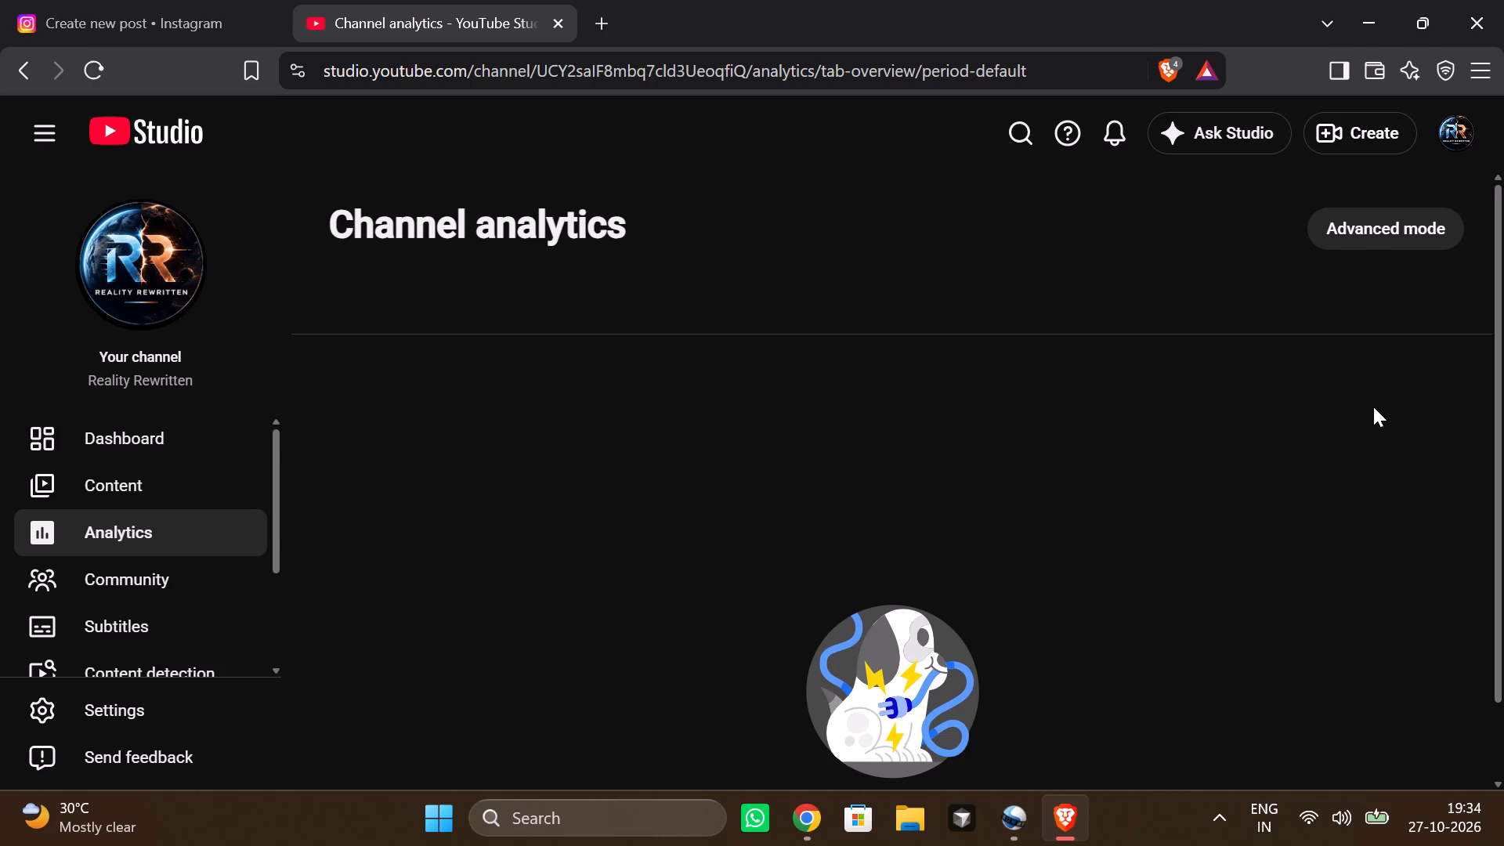
scroll(1378, 412, "down", 3)
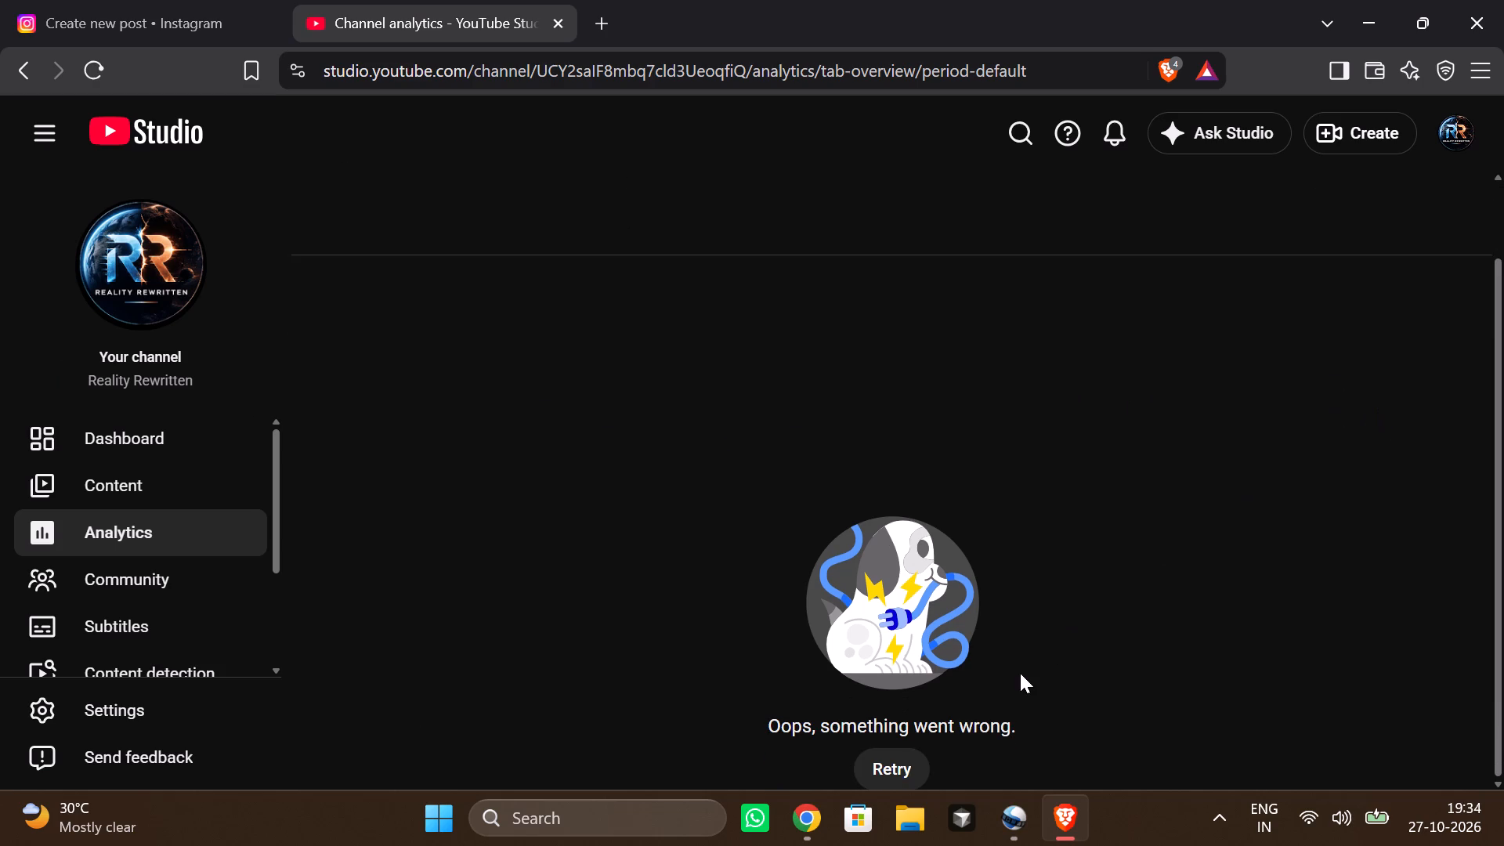
left_click(891, 783)
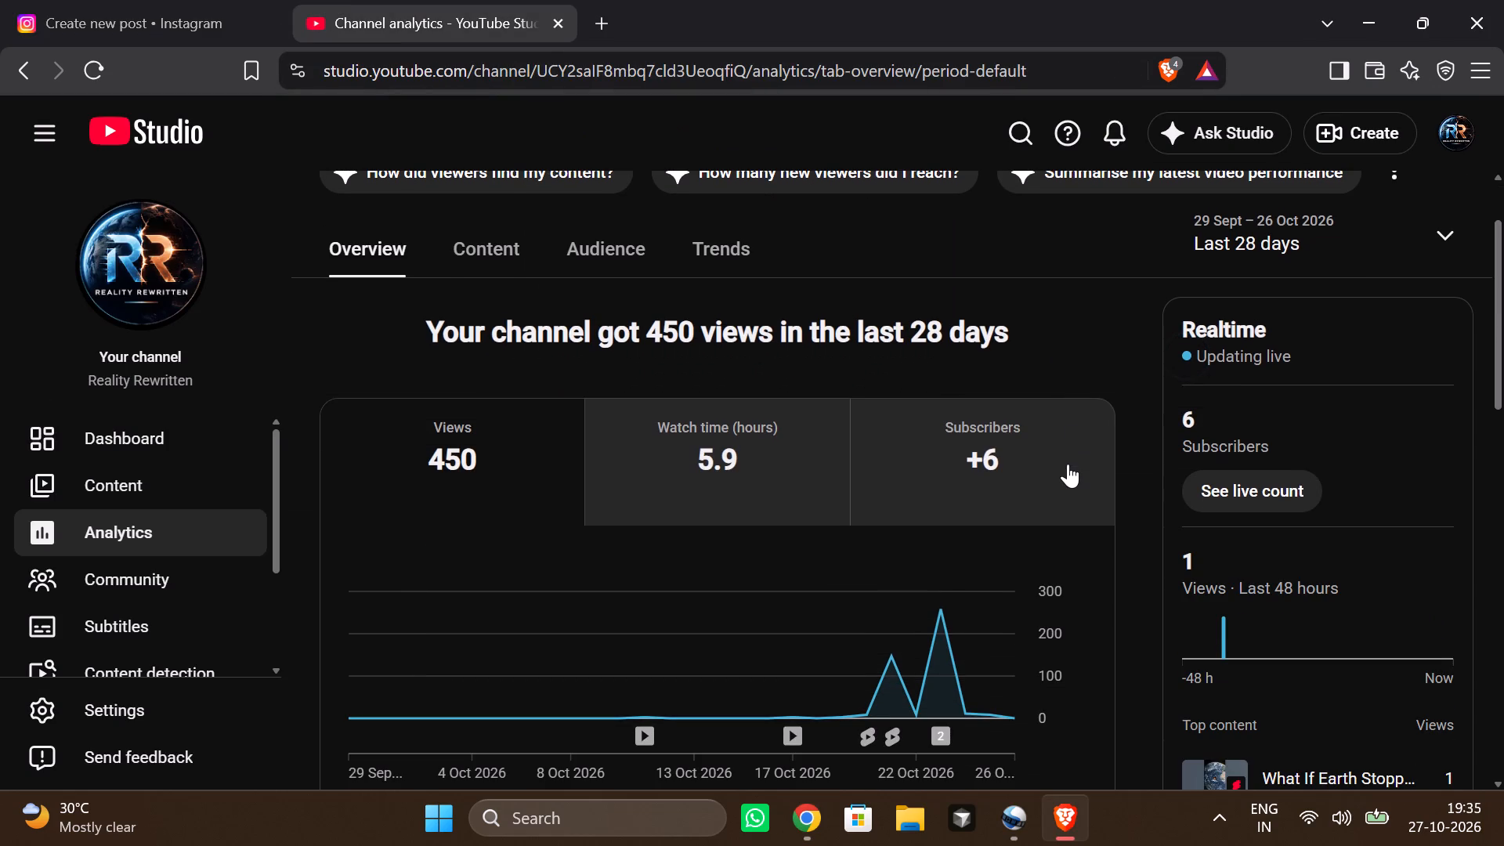
Look through the channel analytics overview for the last 28 days, including the views graph, top content and latest content.
scroll(1068, 464, "down", 2)
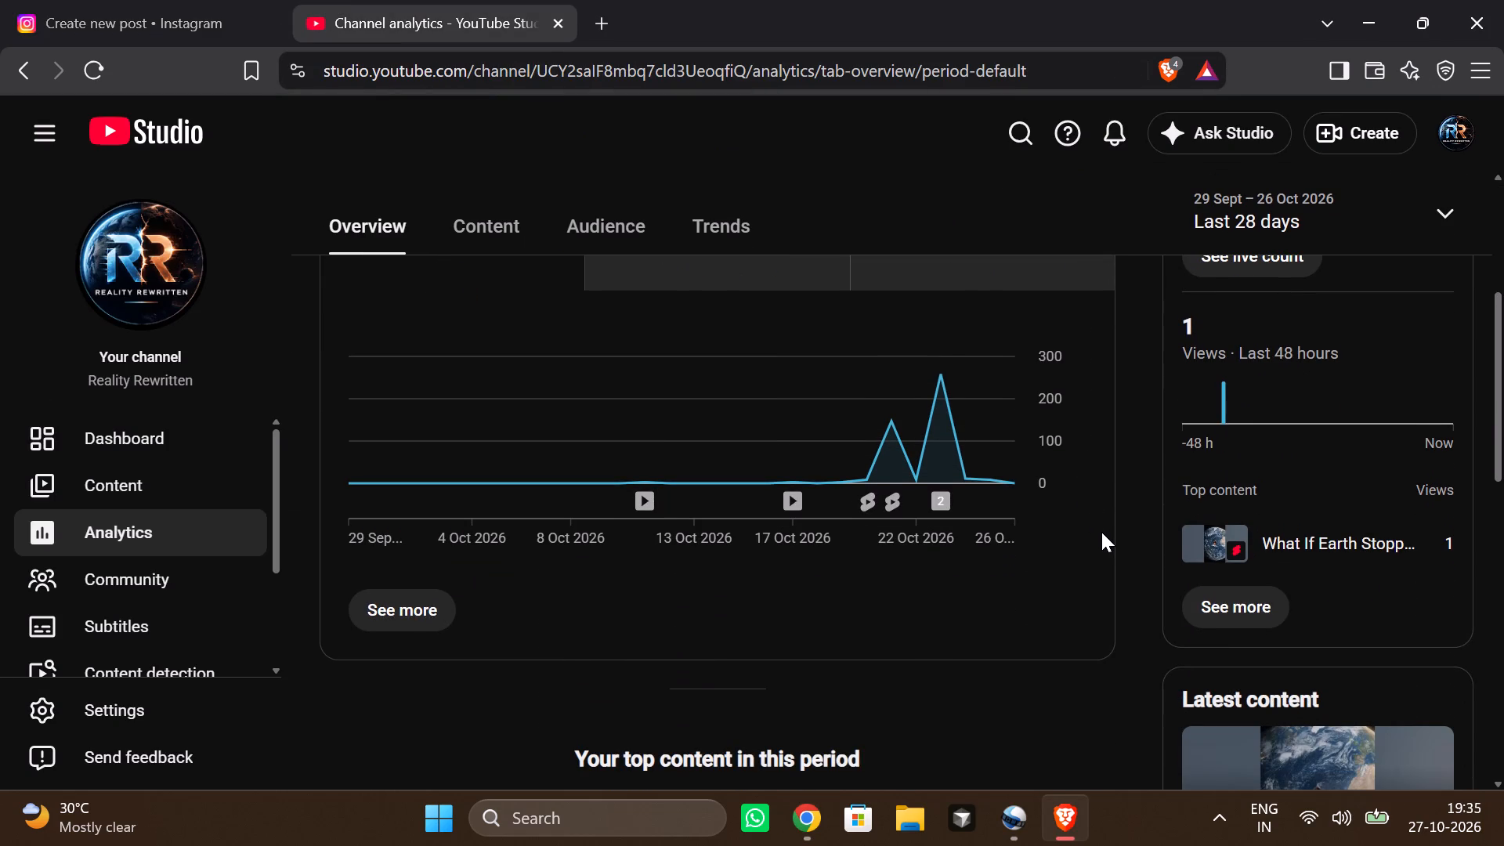
scroll(1115, 539, "down", 1)
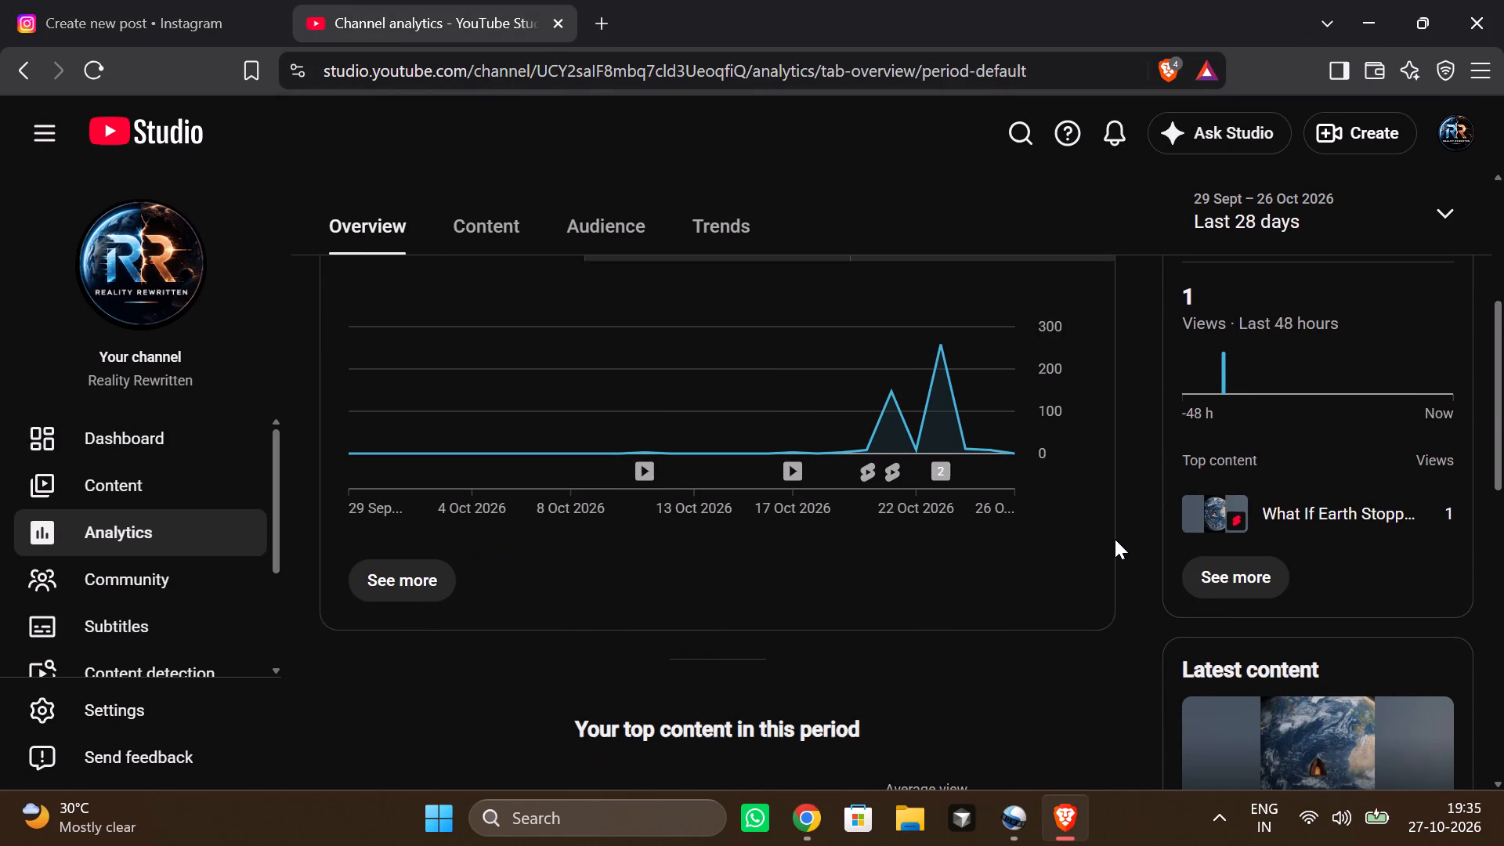
scroll(1115, 539, "down", 2)
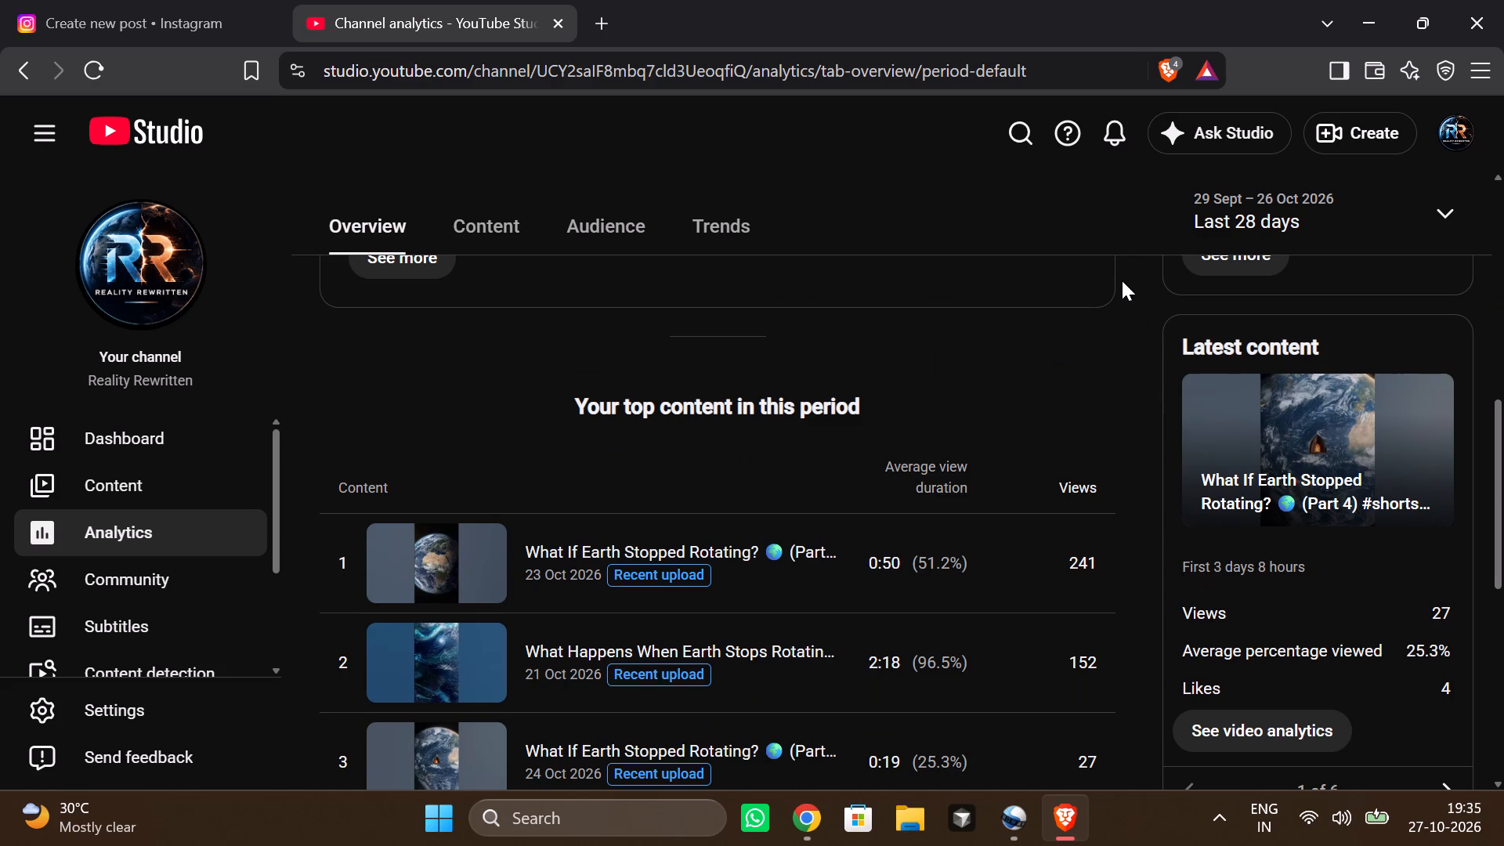
Look through the channel analytics overview for the last 28 days, including the views graph, top content and latest content.
scroll(1122, 280, "down", 1)
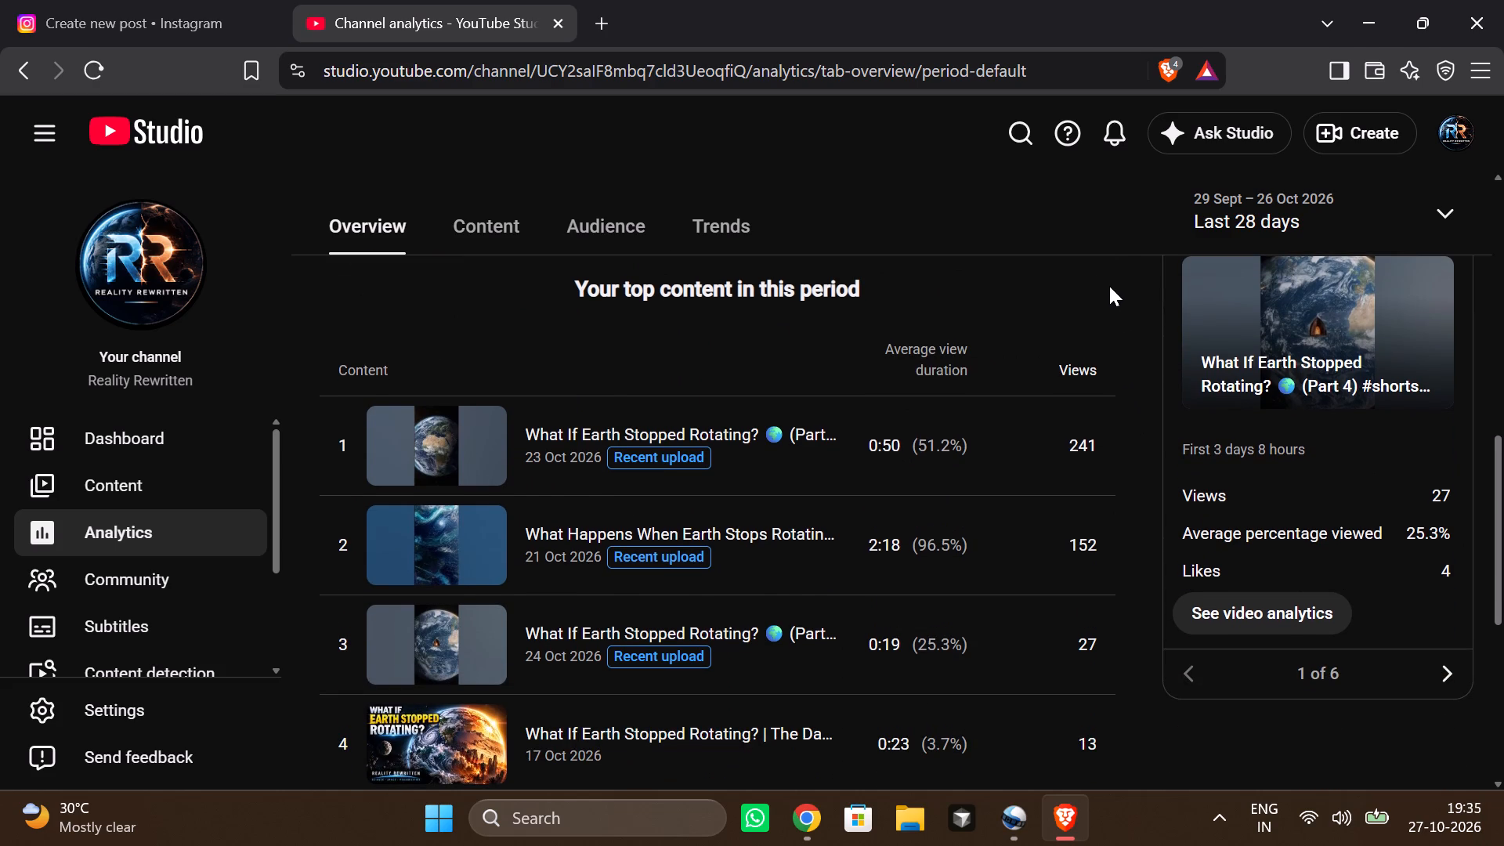
scroll(1109, 286, "down", 1)
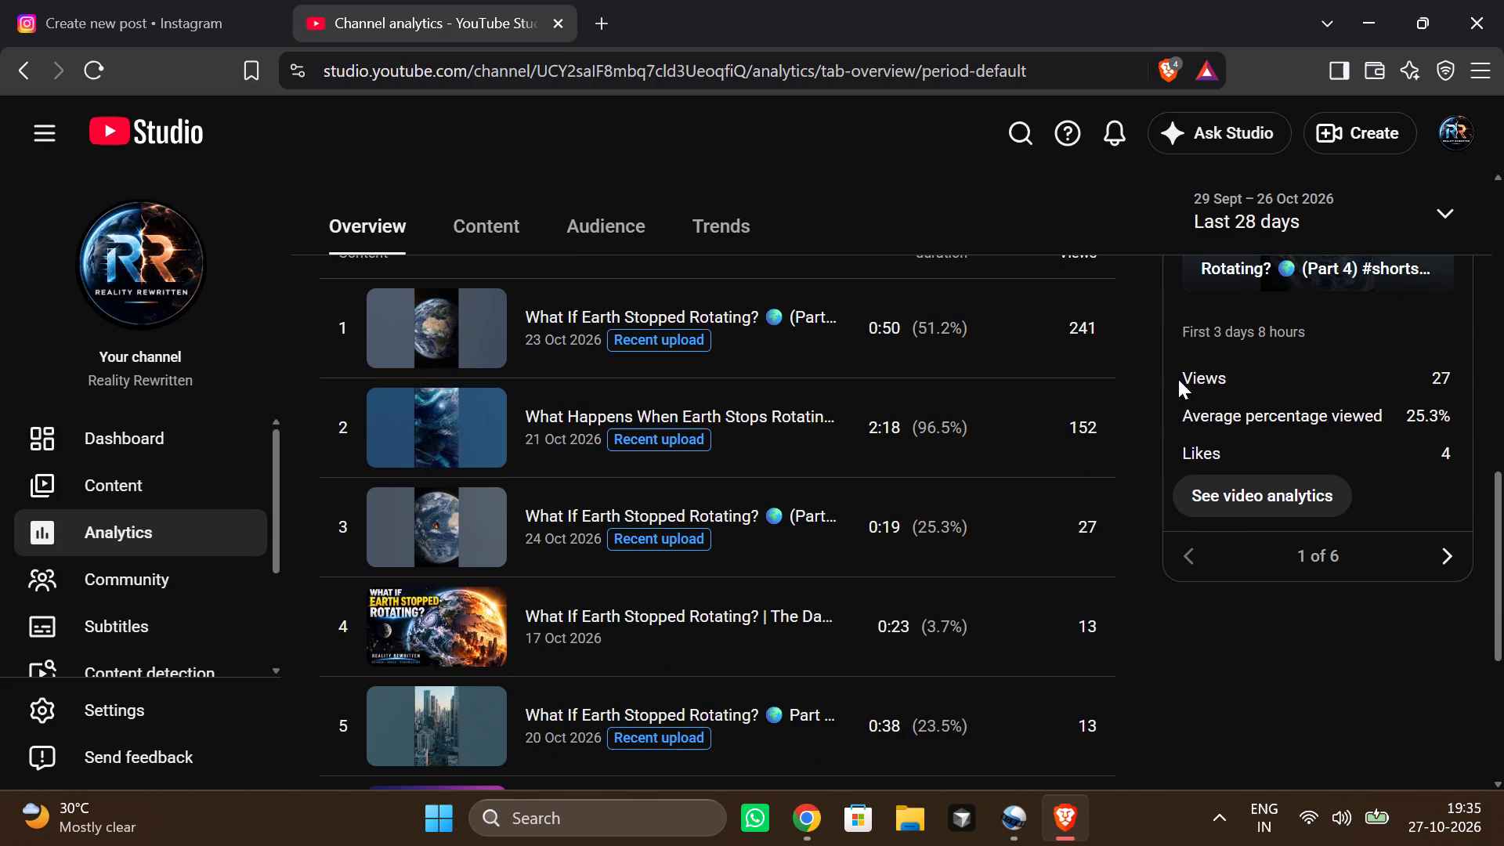
scroll(1218, 627, "down", 2)
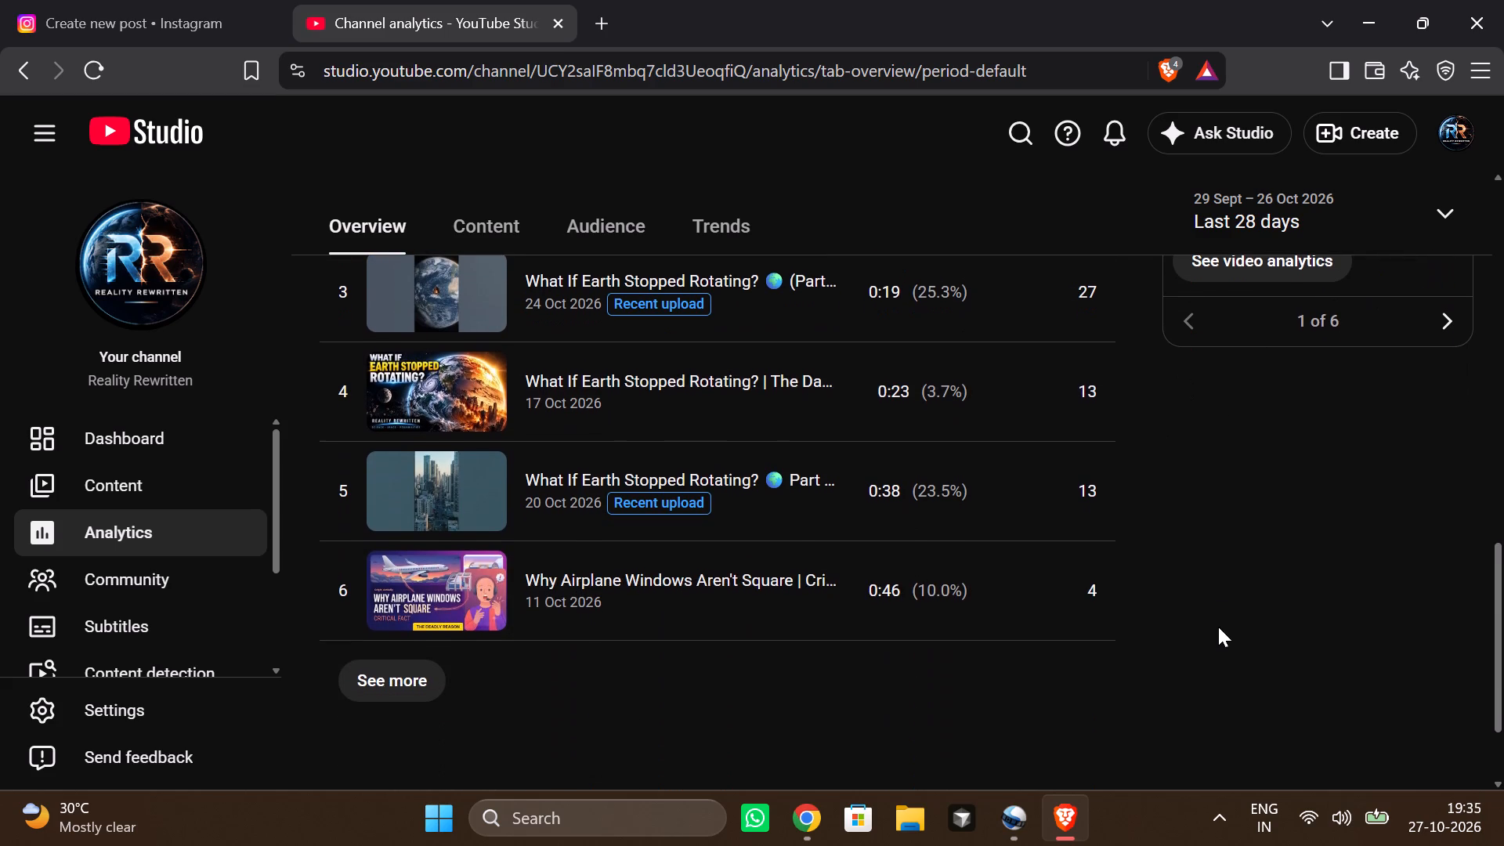
scroll(1218, 627, "up", 1)
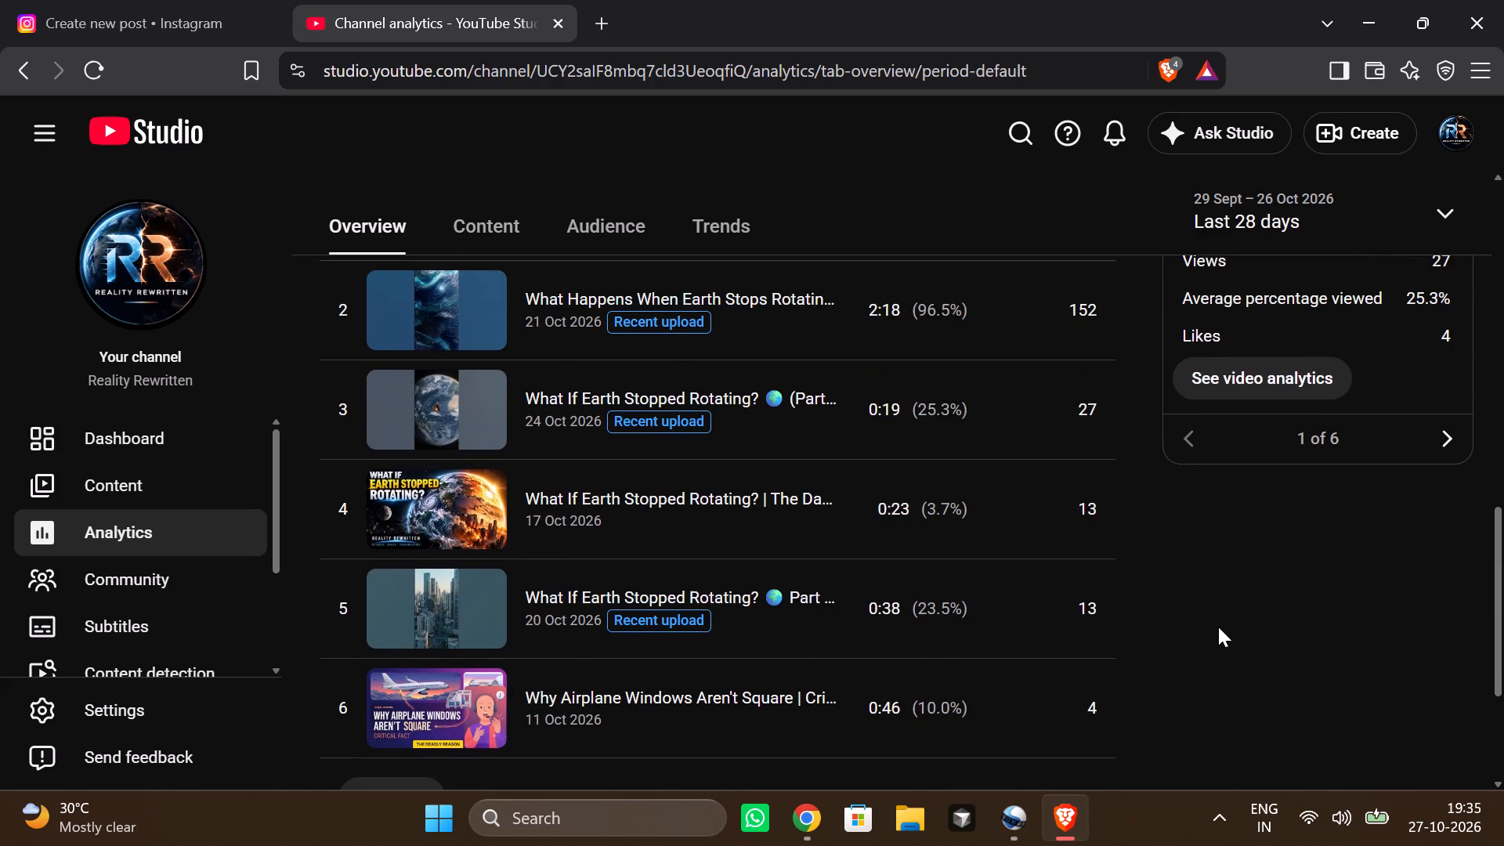
scroll(1264, 591, "up", 1)
scroll(1264, 591, "down", 1)
scroll(409, 544, "down", 3)
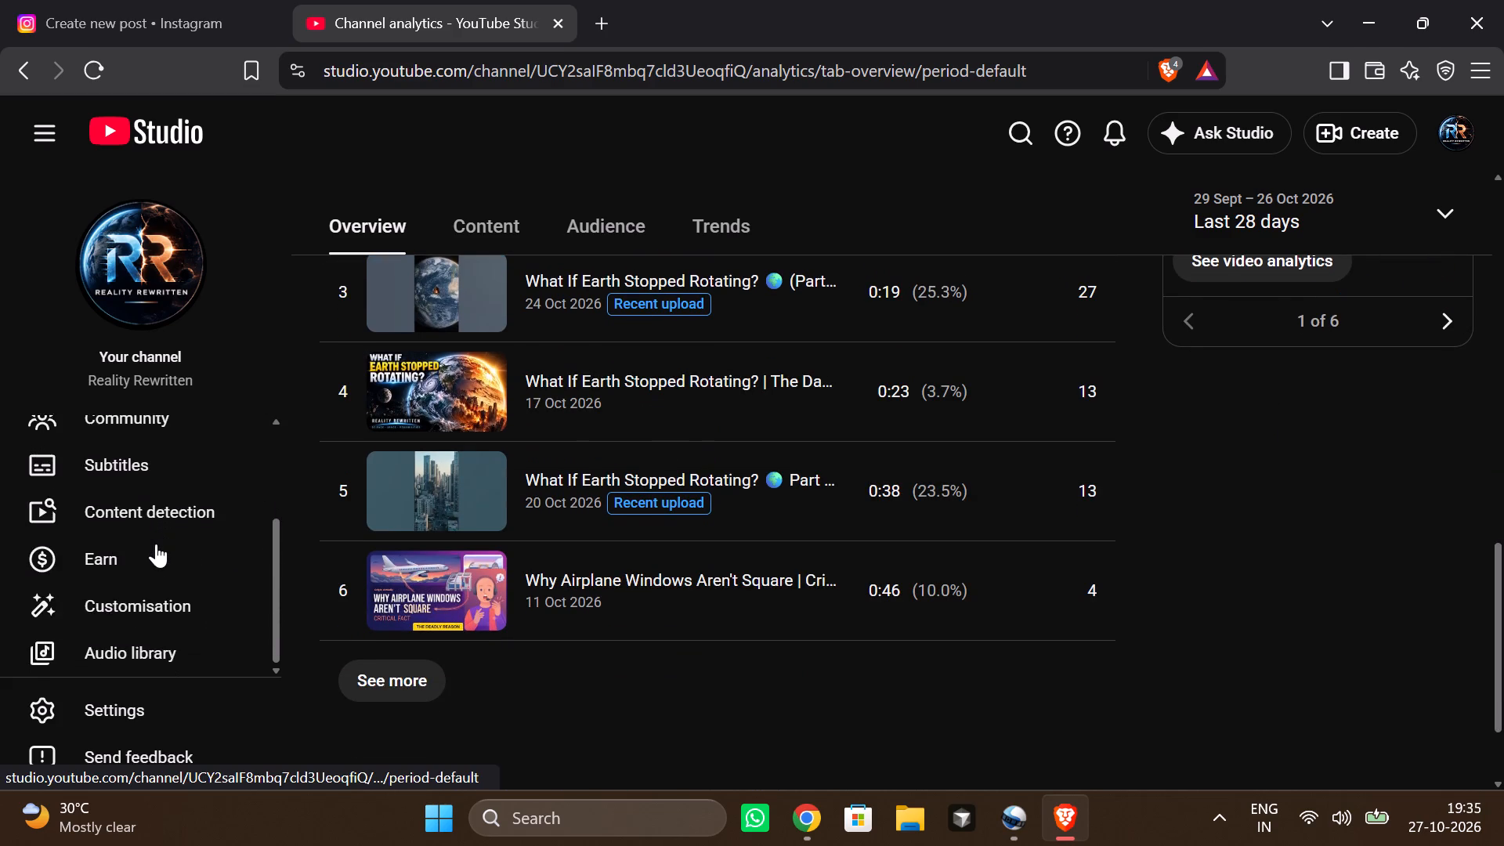
scroll(156, 544, "up", 4)
scroll(976, 480, "up", 2)
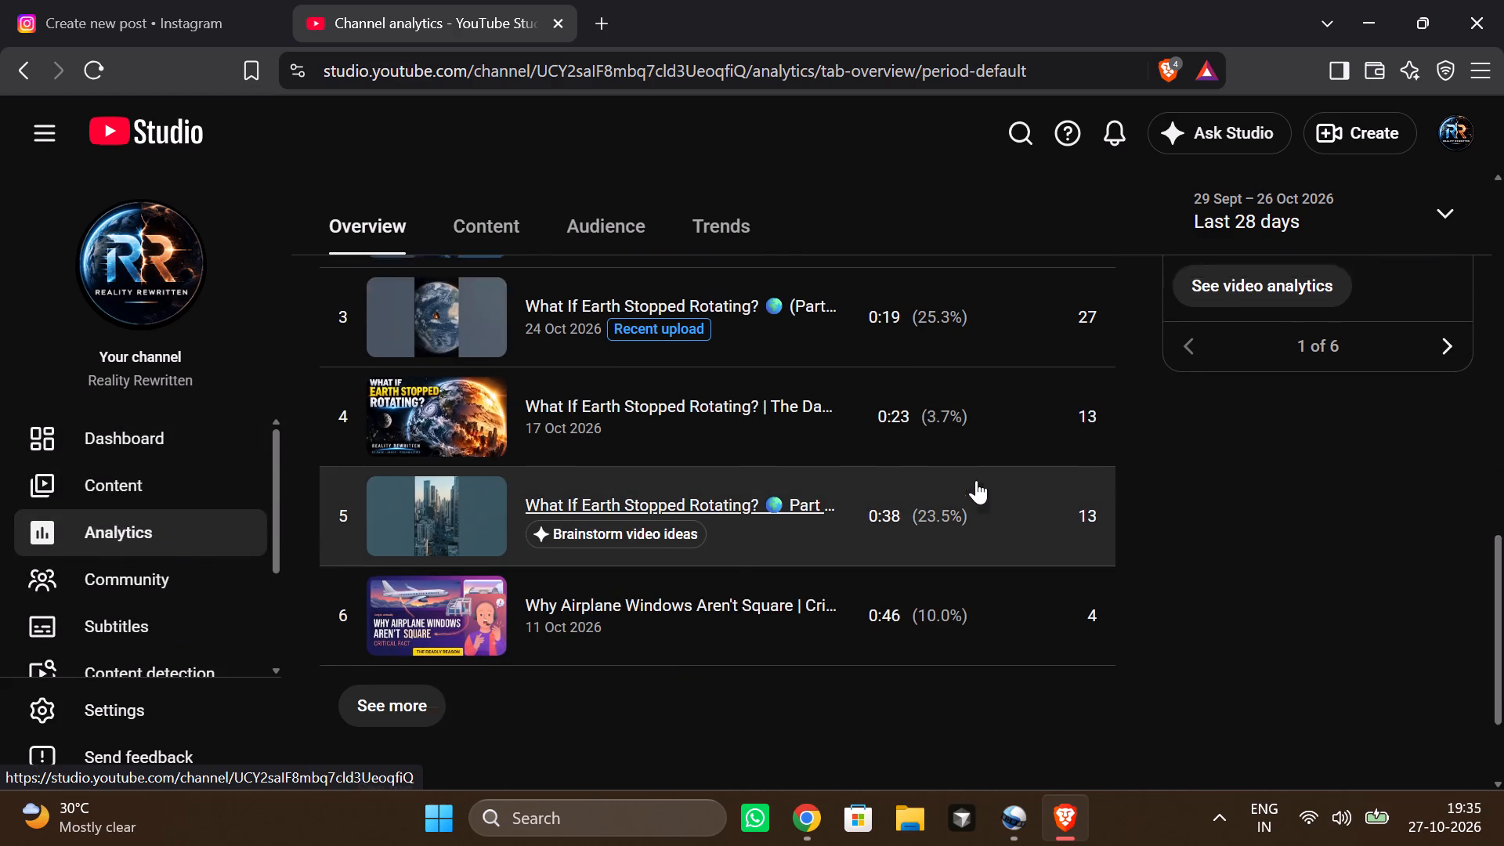
scroll(976, 480, "up", 4)
scroll(1037, 514, "up", 1)
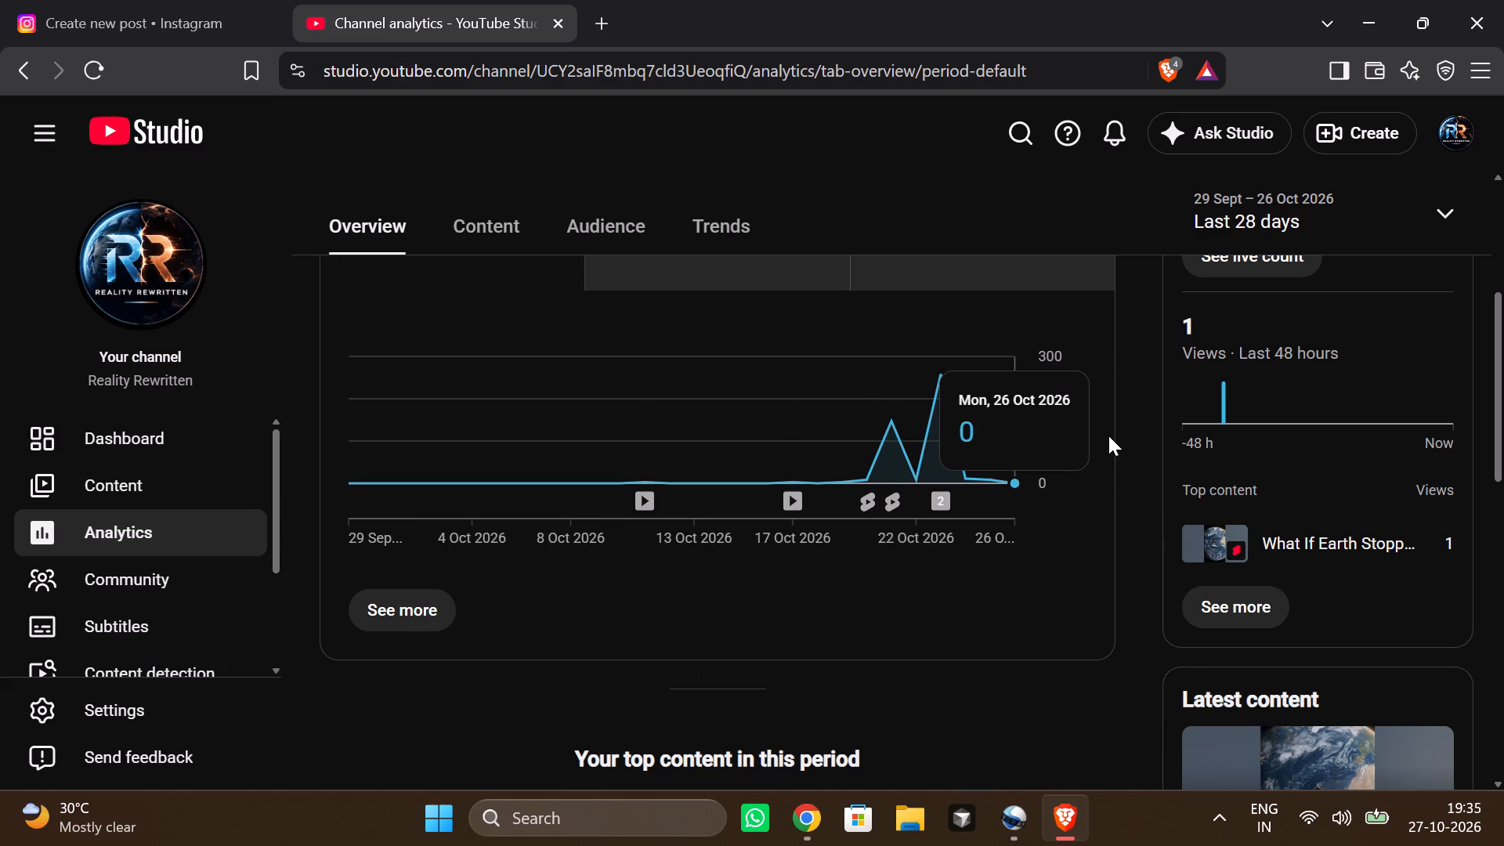
scroll(1108, 436, "up", 4)
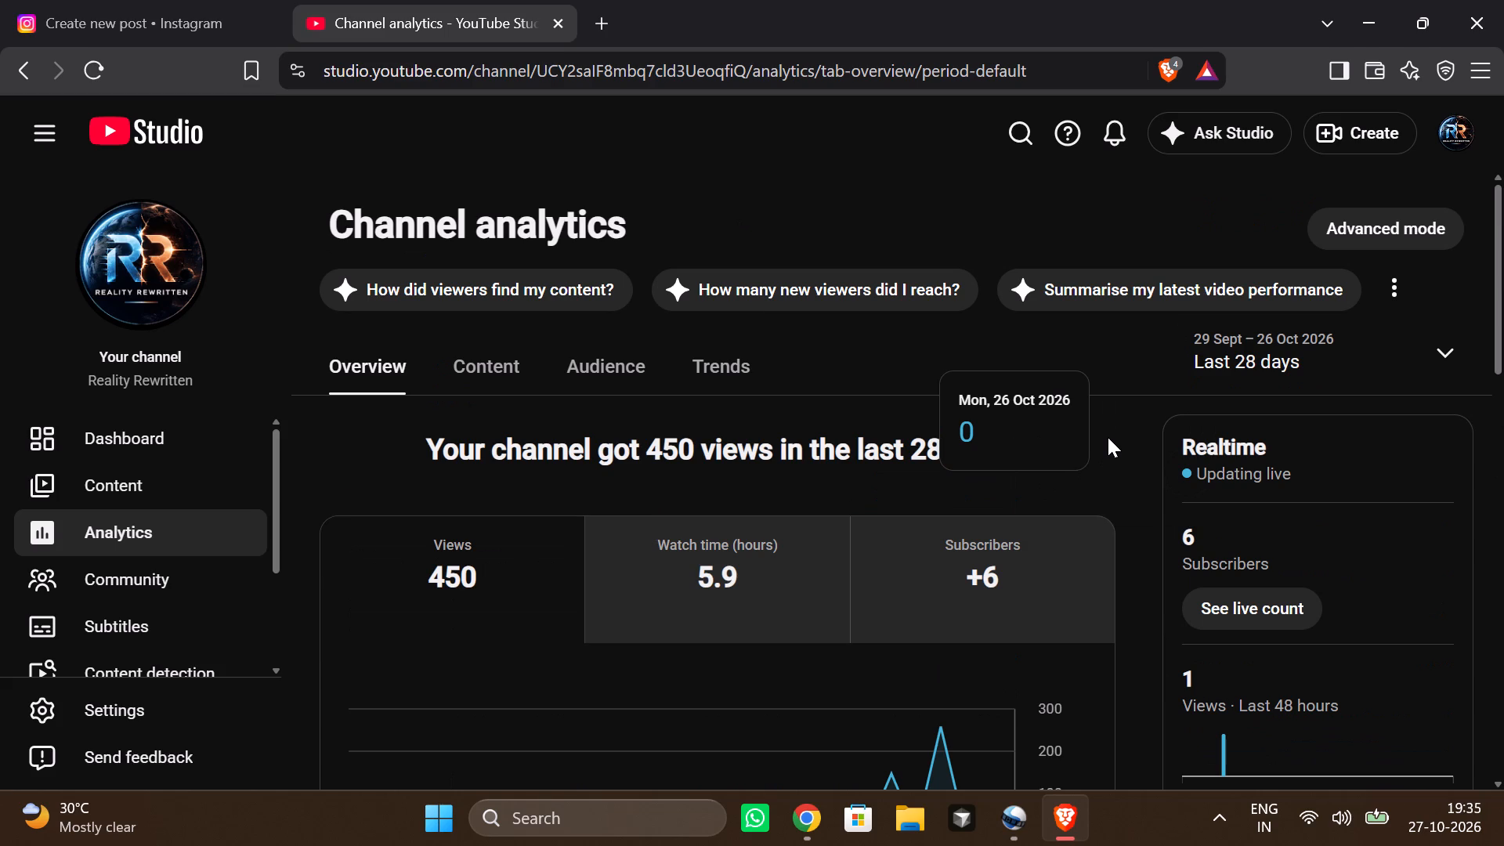
scroll(1108, 437, "up", 4)
Open the channel's Content page and look through its videos, Shorts and Creator toolkit.
left_click(143, 486)
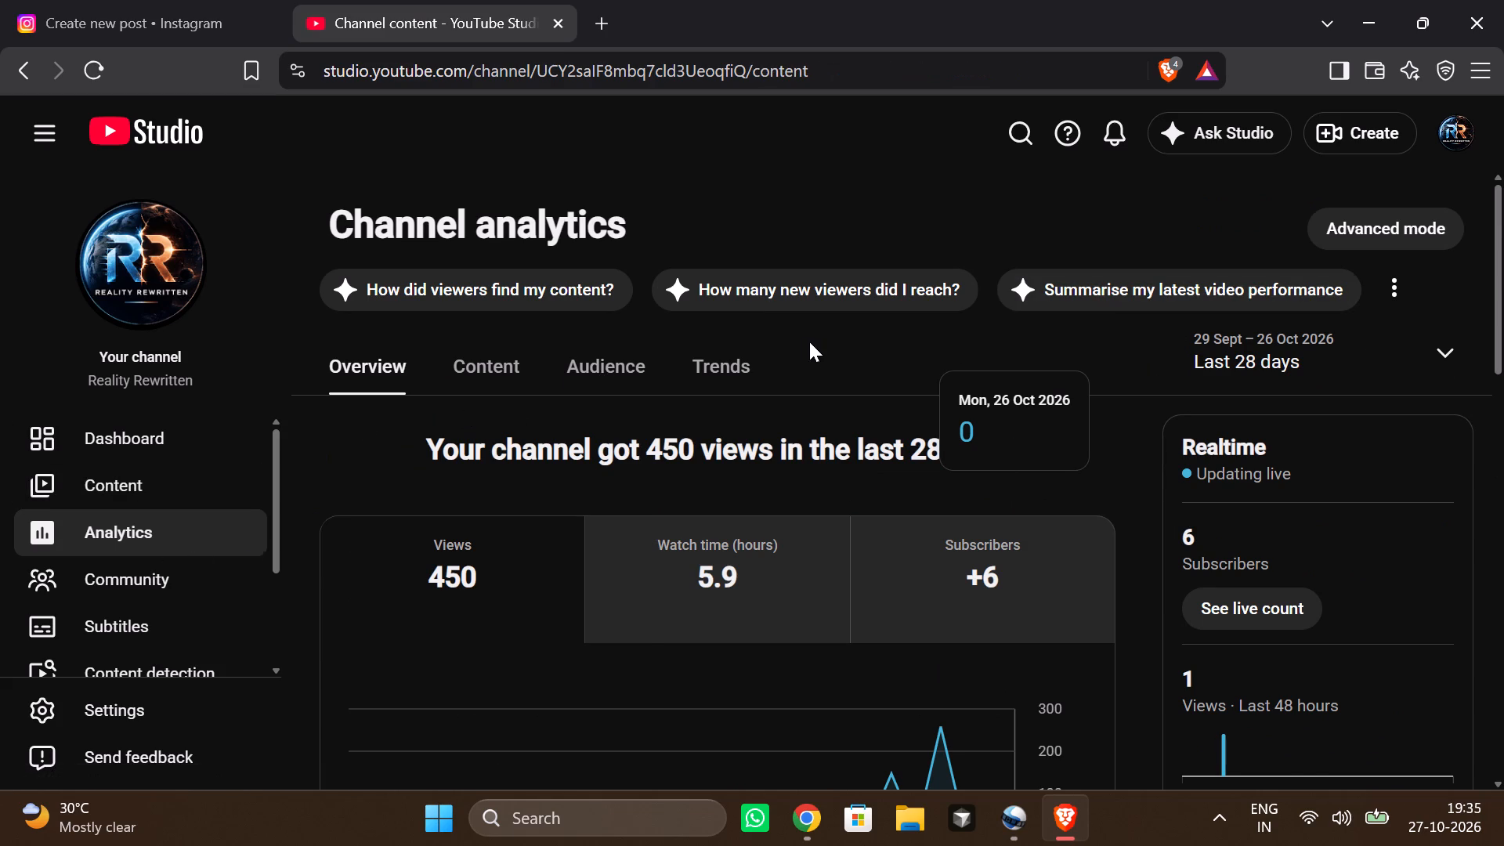
scroll(1029, 419, "down", 5)
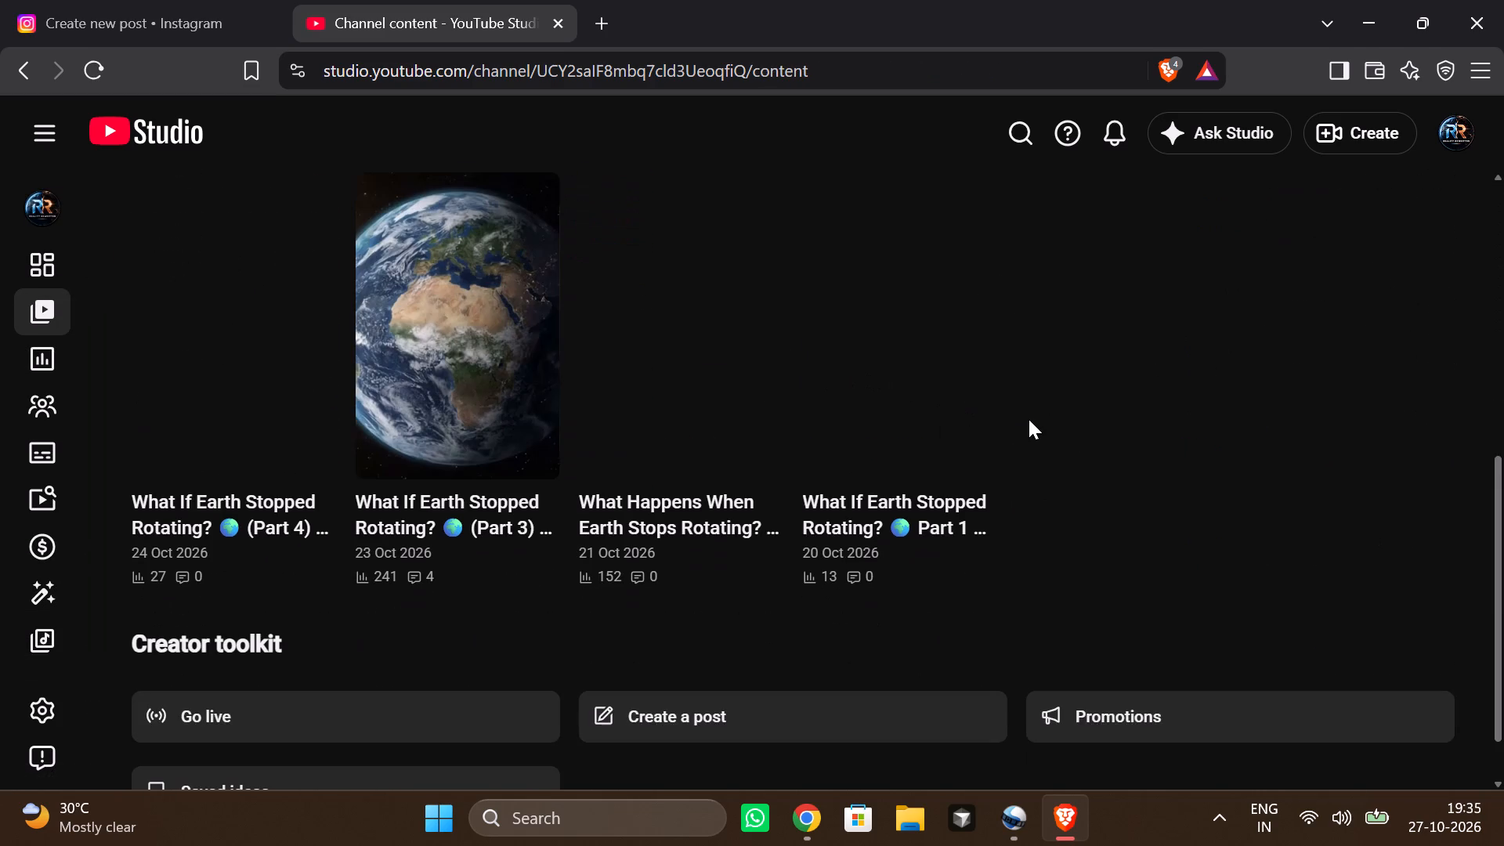
scroll(1314, 495, "down", 3)
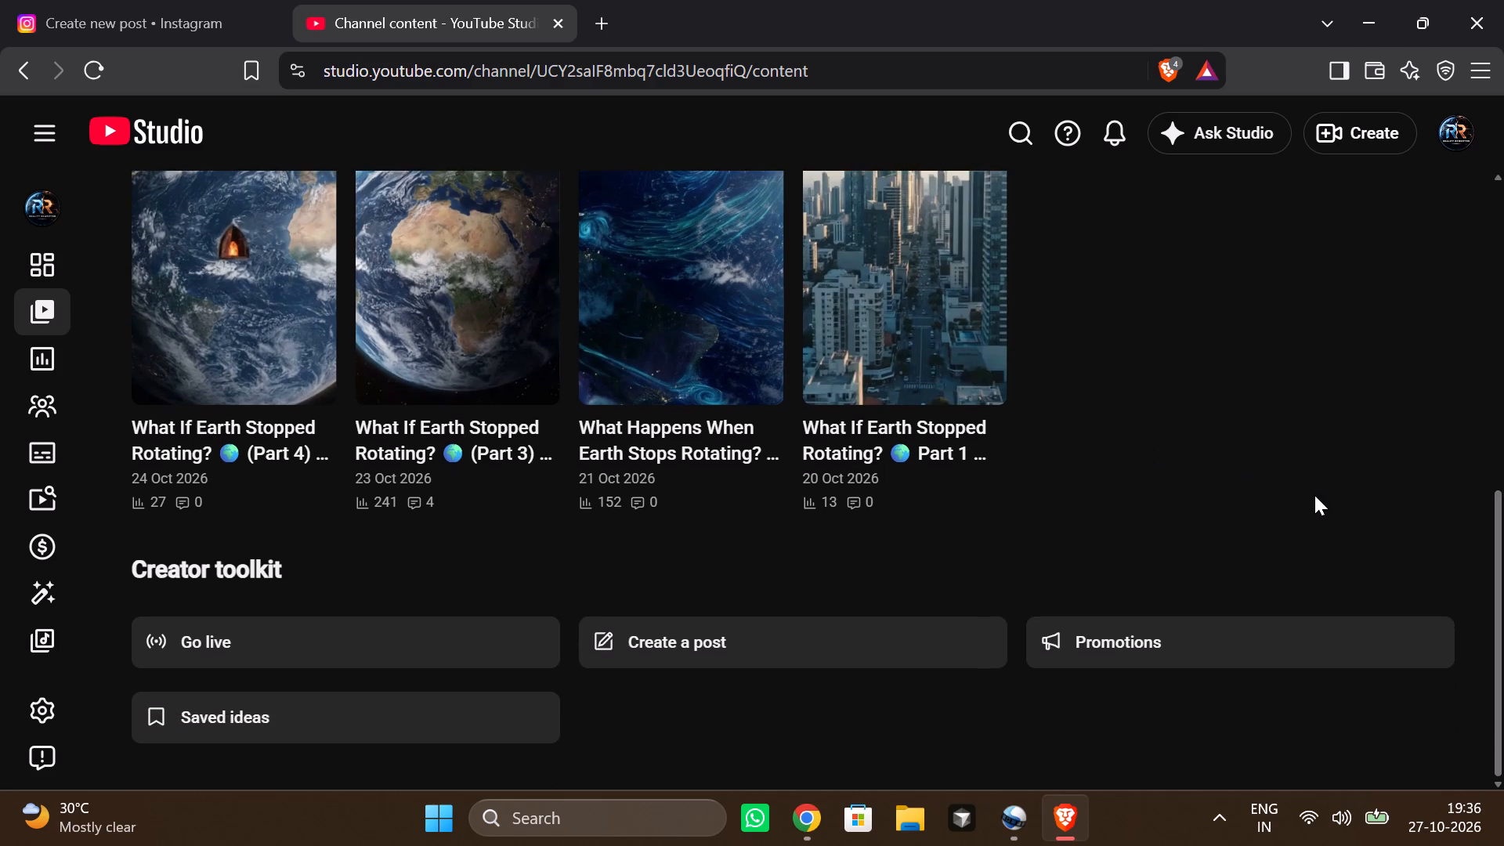
scroll(1314, 495, "up", 6)
scroll(1314, 495, "down", 3)
scroll(1314, 495, "up", 6)
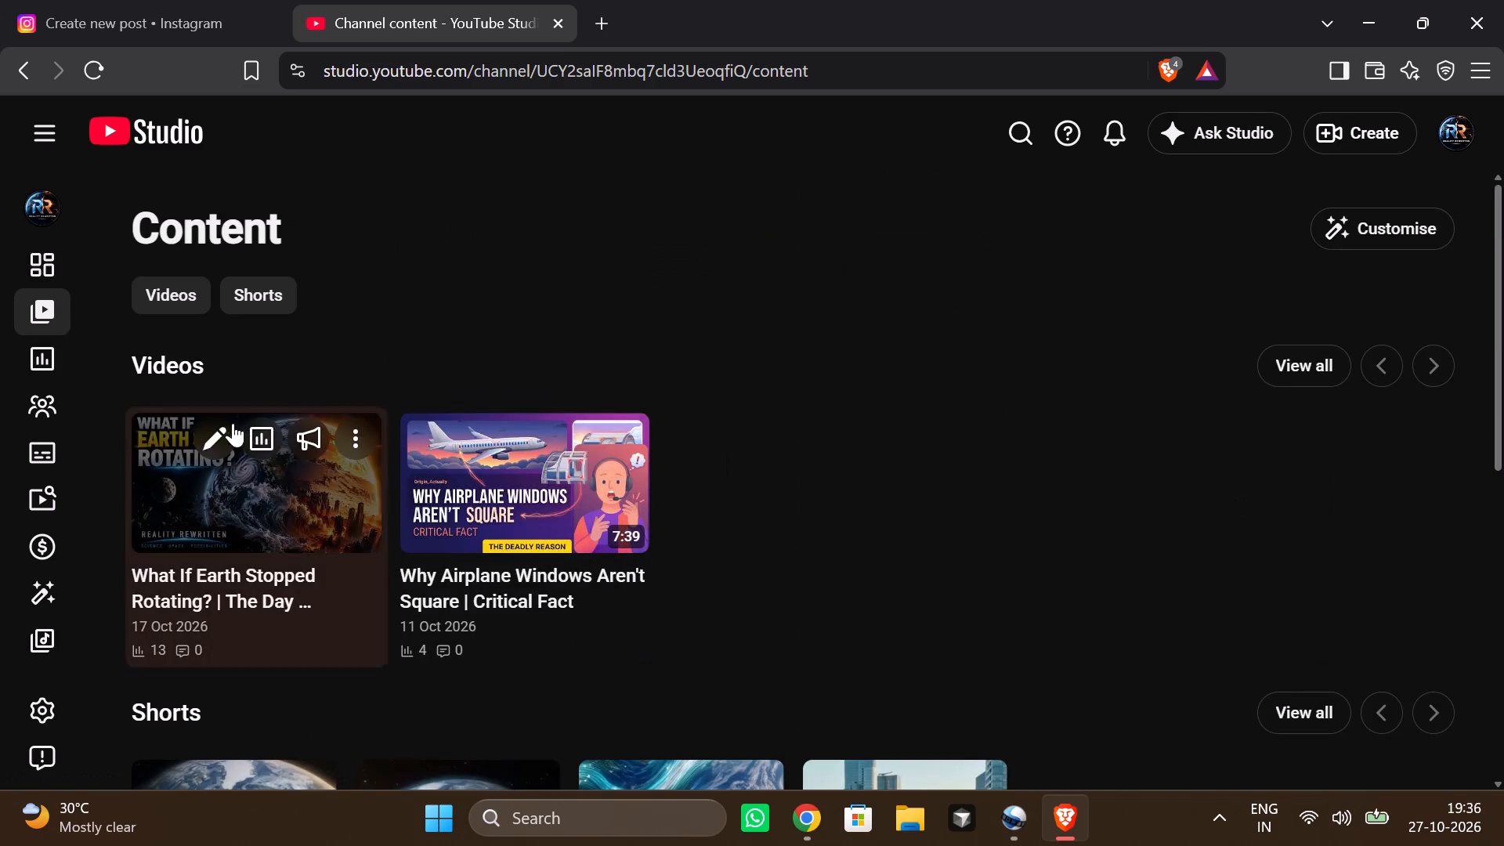
From the channel dashboard, start a video upload and choose "Reality Rewritten - Part 5.mp4" from the Reality Rewritten folder.
left_click(38, 243)
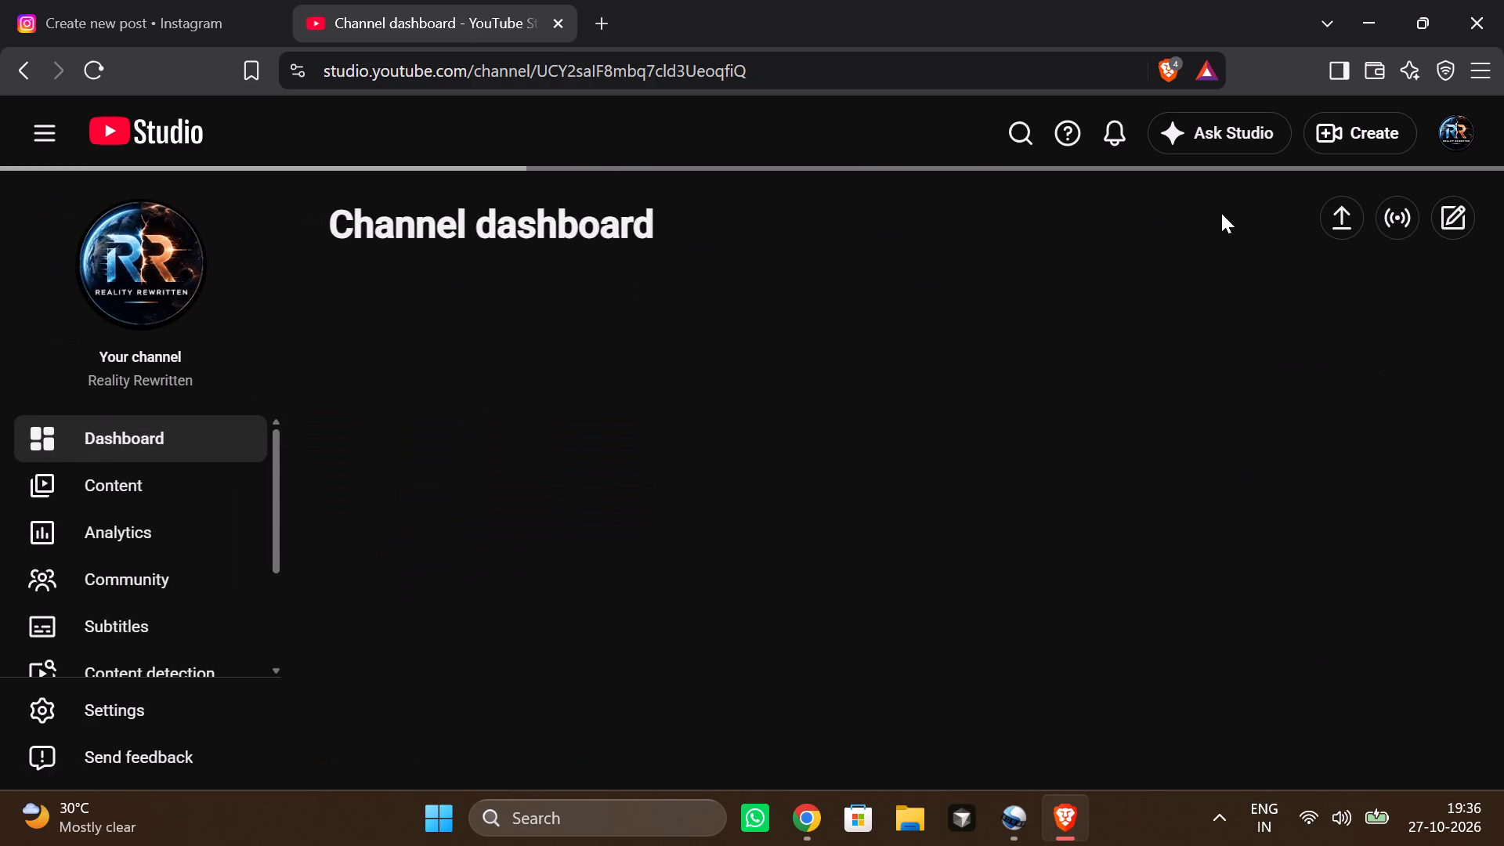
left_click(1346, 217)
left_click(797, 563)
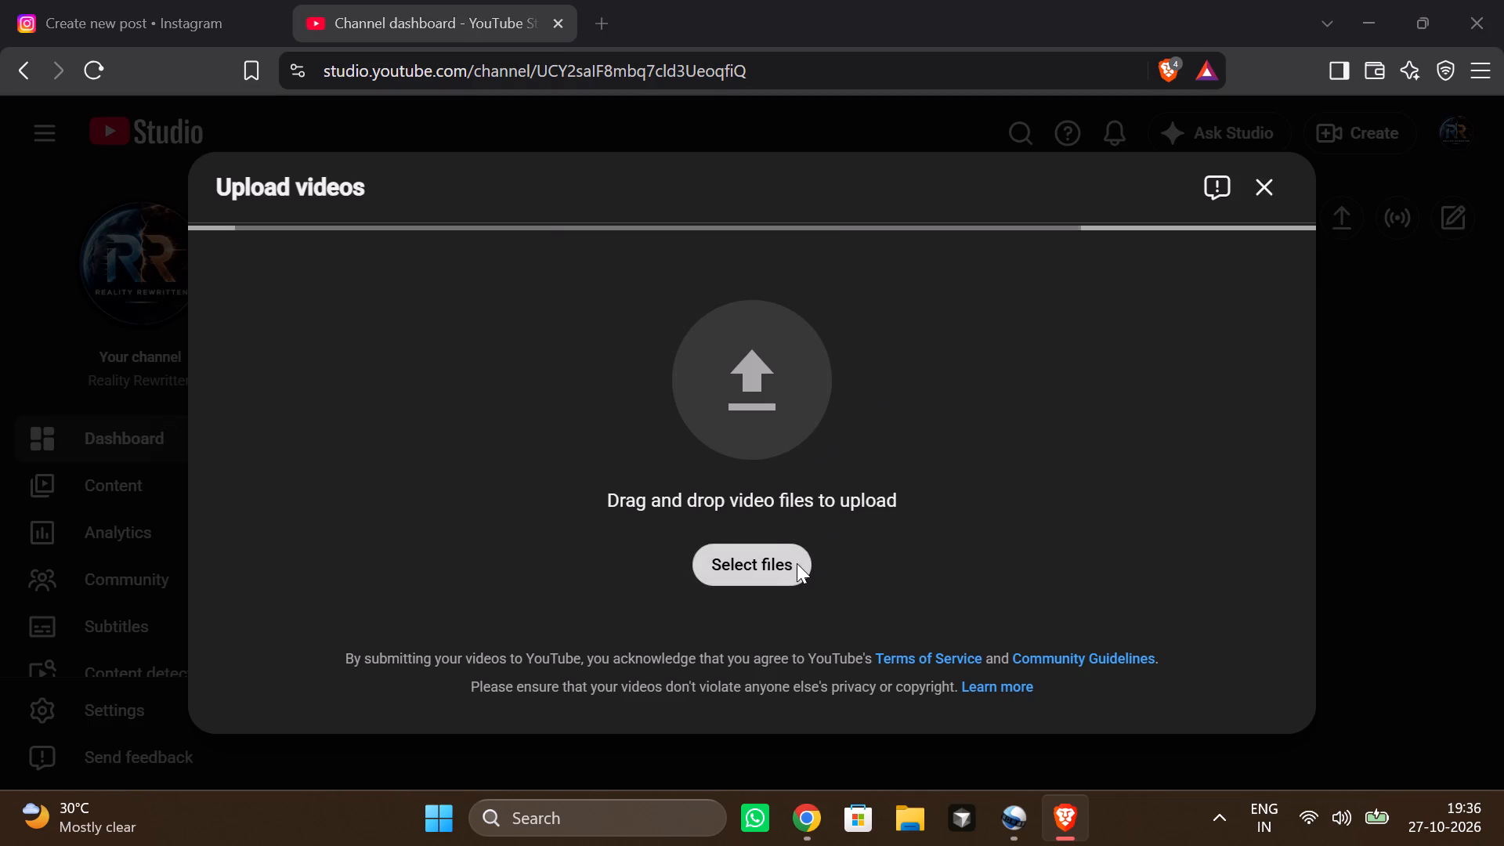
scroll(402, 367, "down", 5)
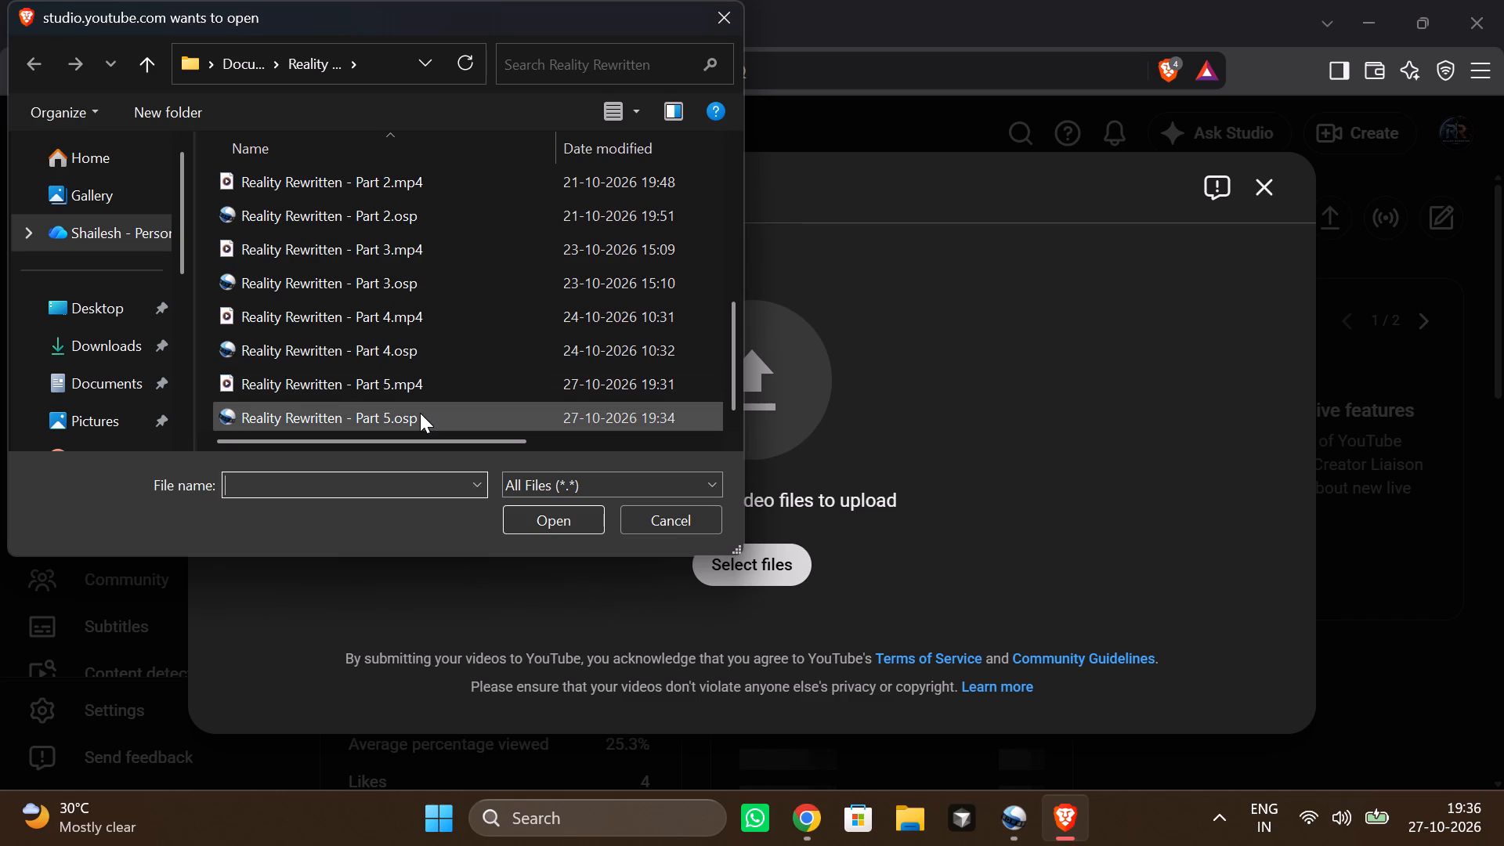
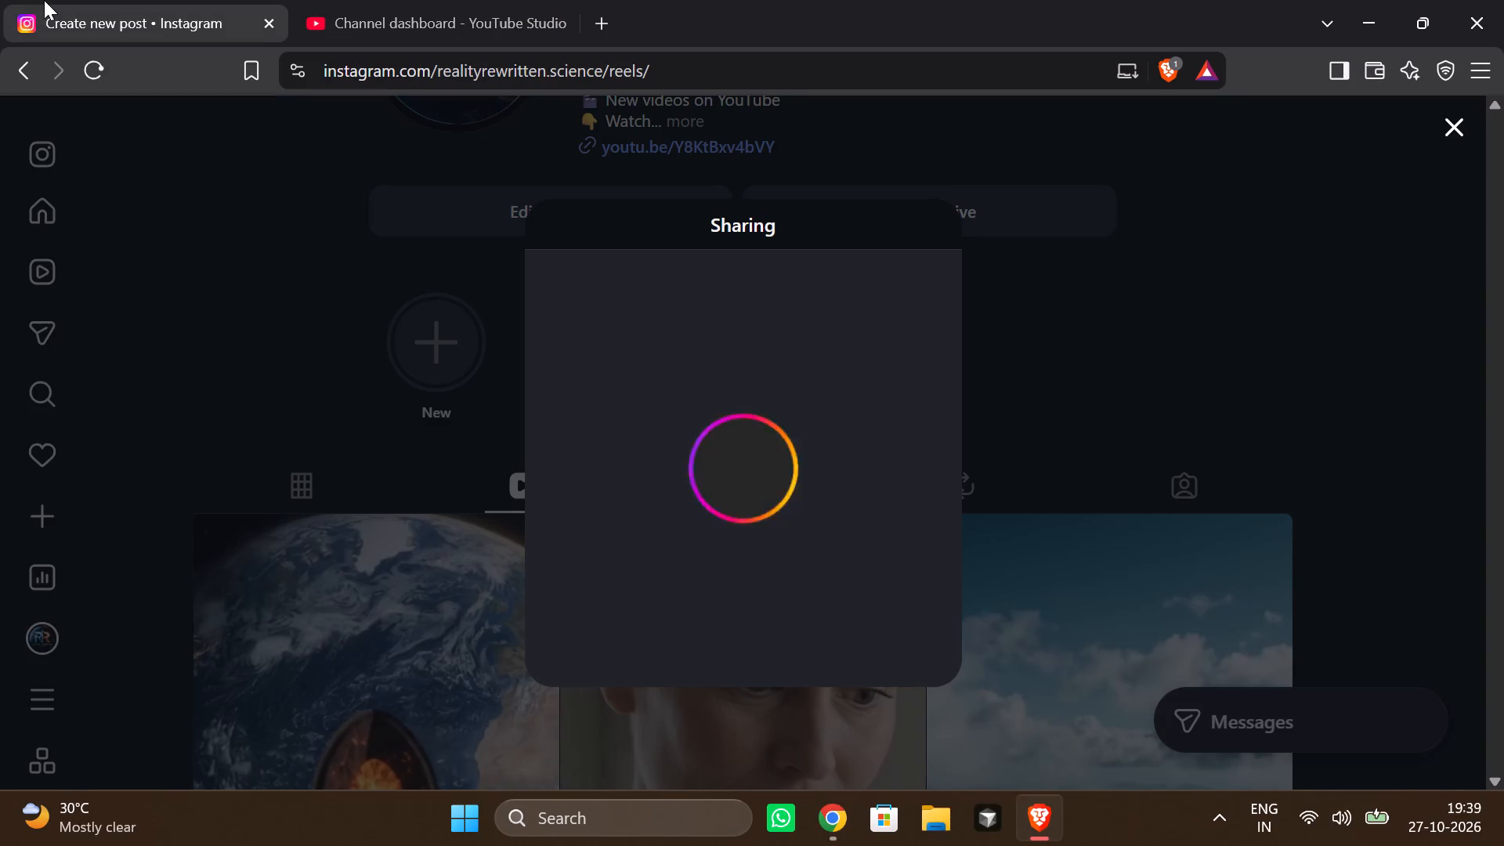
Switch back to the Part 5 upload in YouTube Studio and check its upload progress.
left_click(349, 0)
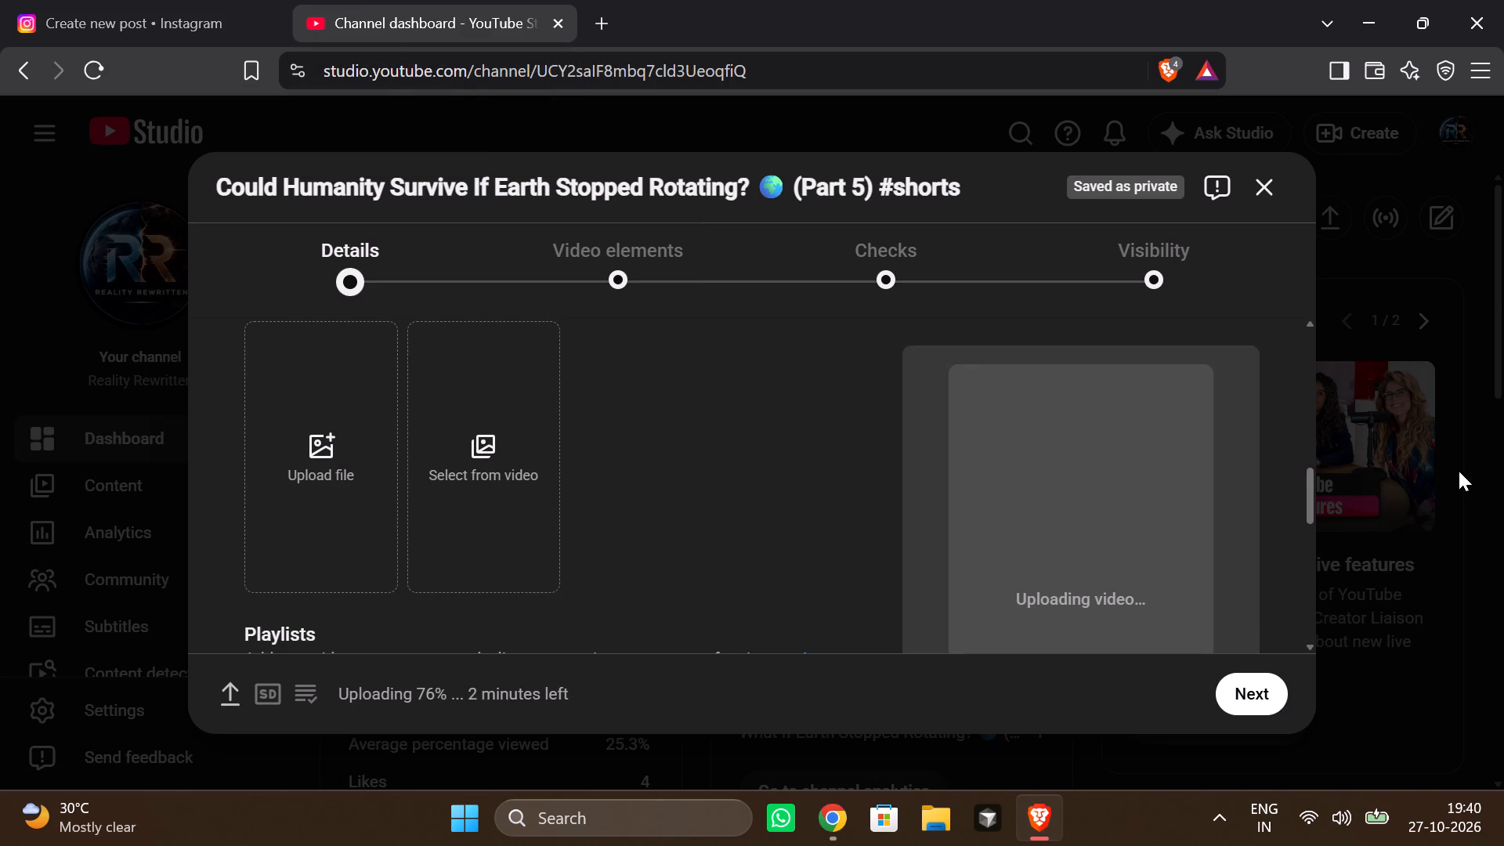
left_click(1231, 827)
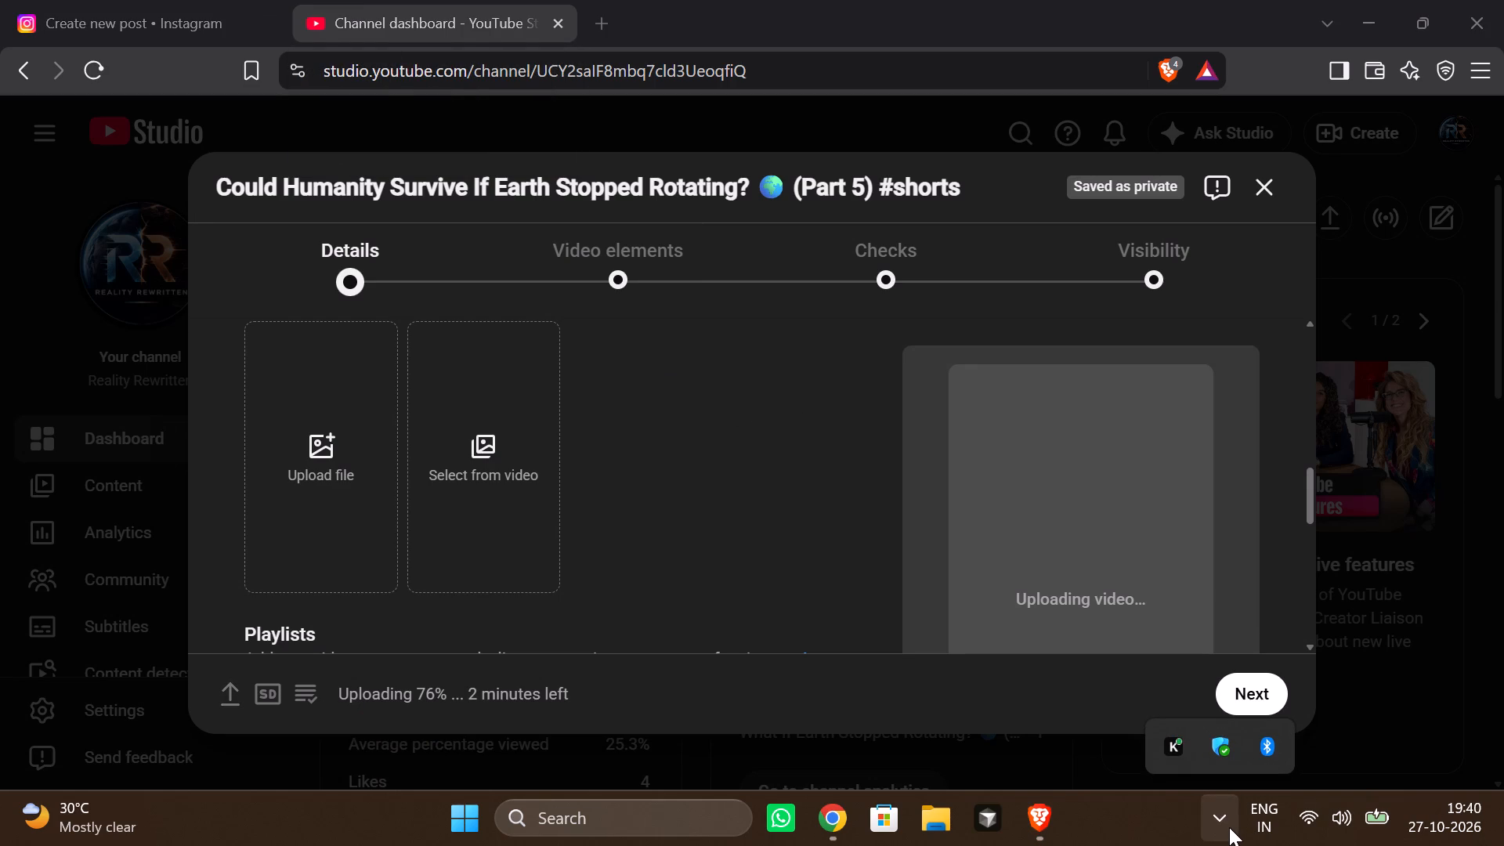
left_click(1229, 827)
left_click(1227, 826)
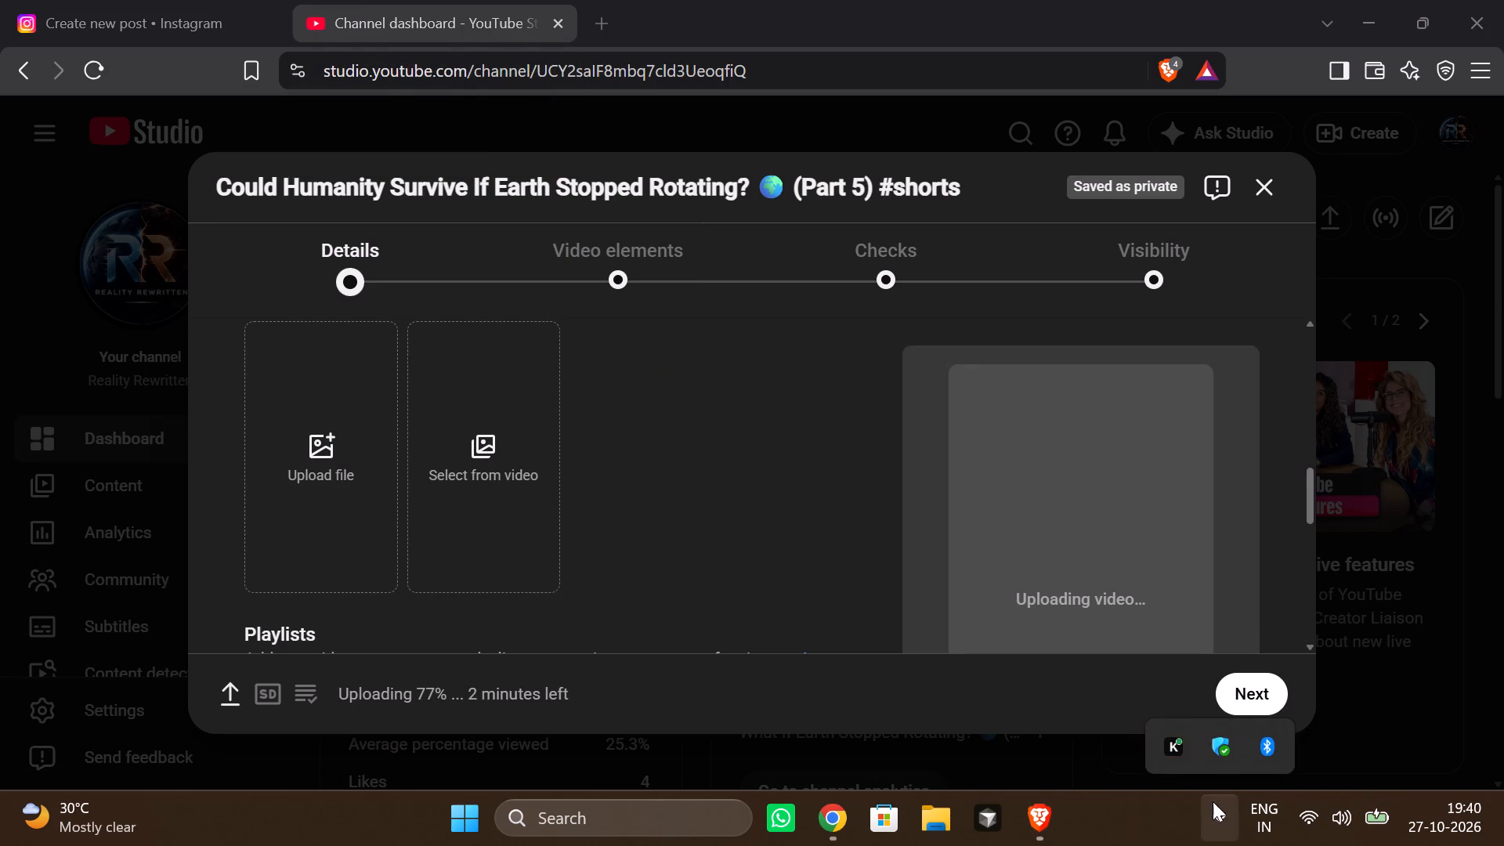
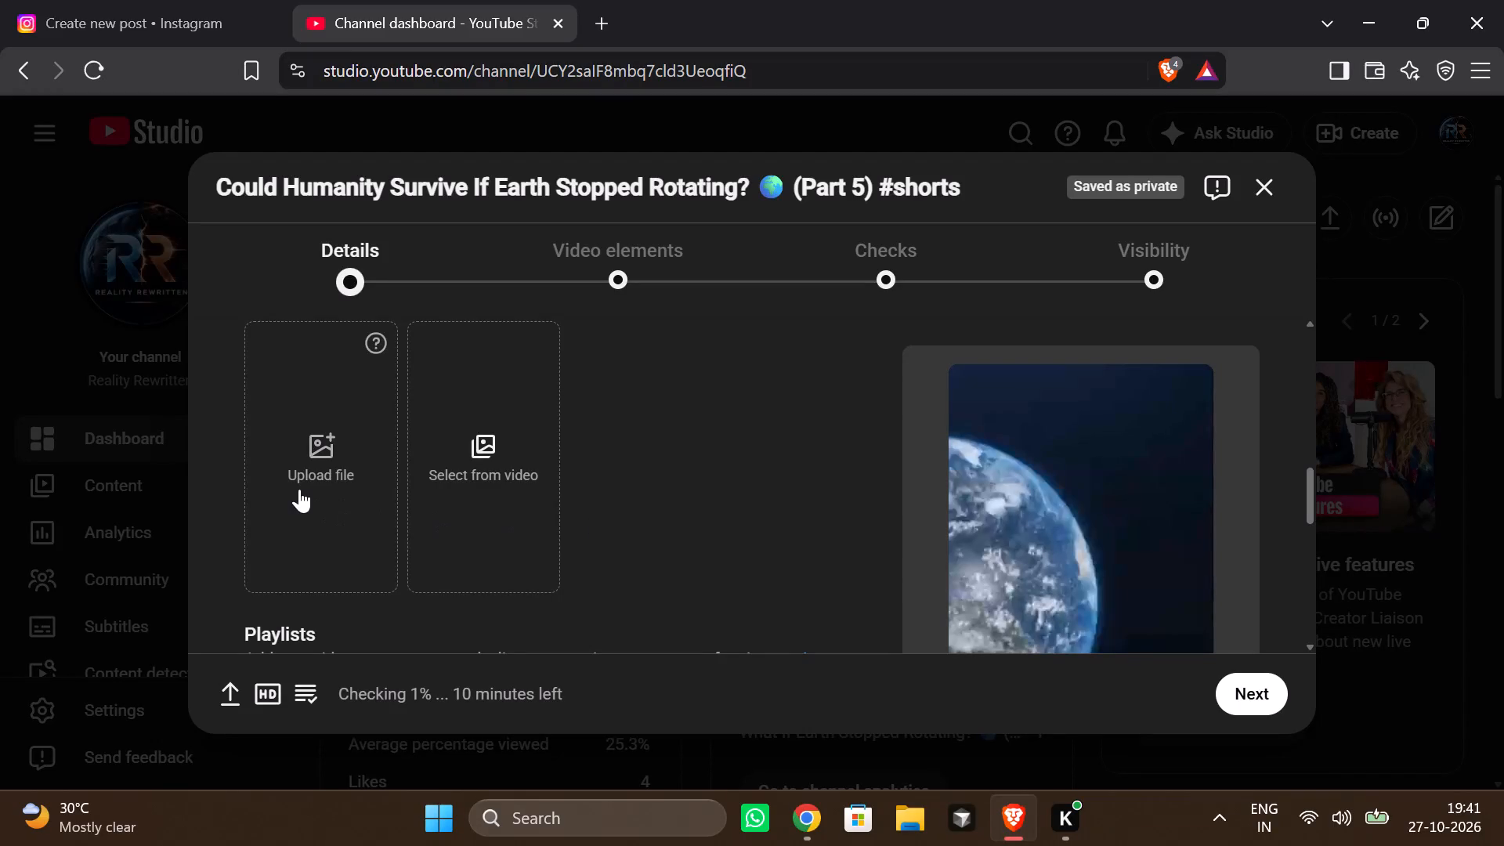
Open the selection of a thumbnail frame from the Part 5 video in the YouTube upload.
left_click(466, 479)
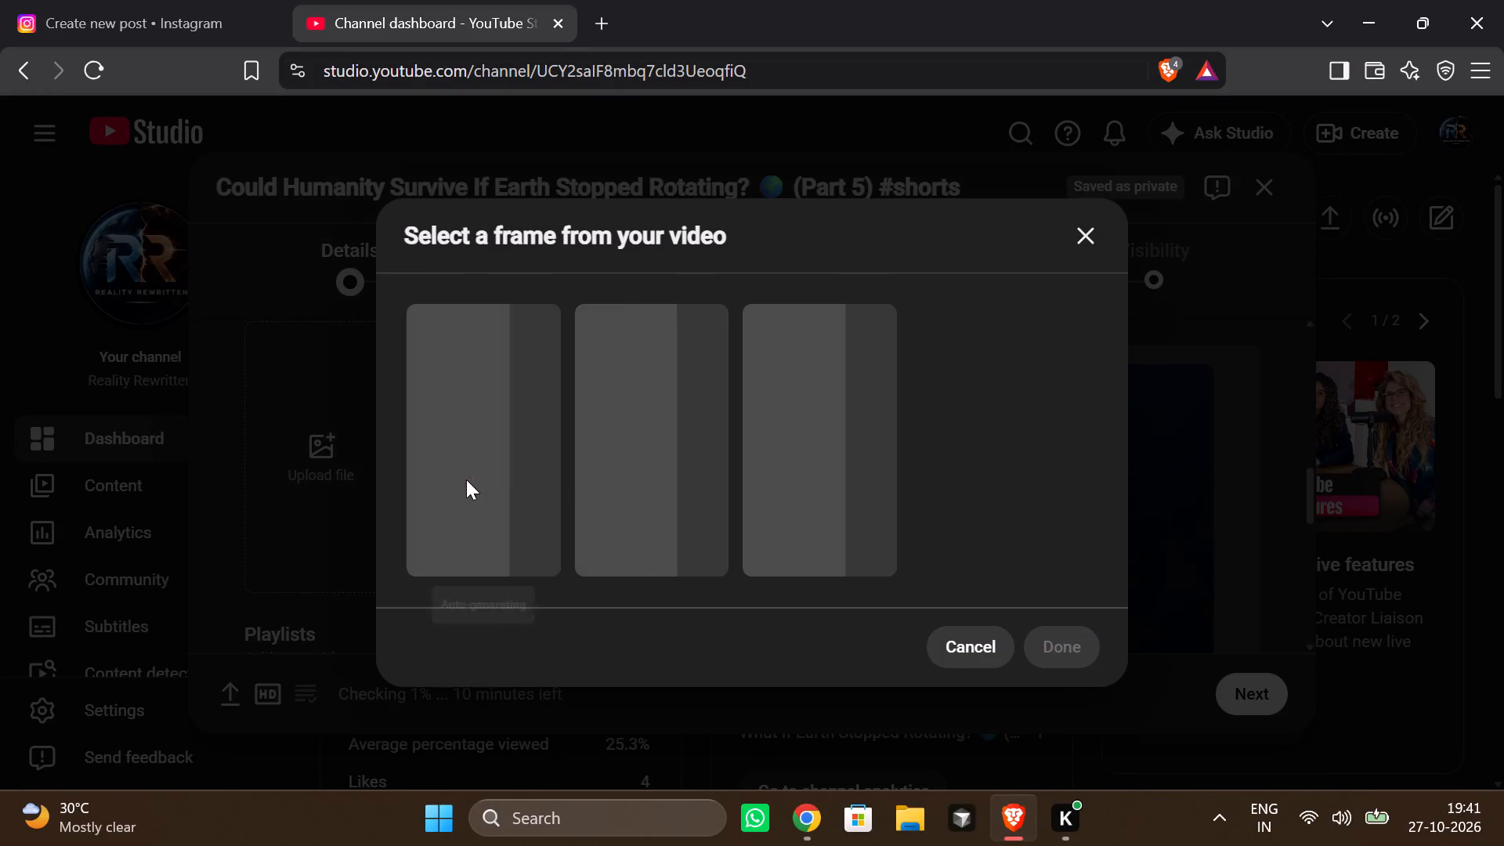
Check the sharing progress of the Instagram post while the YouTube frame options load, and return to YouTube Studio.
left_click(128, 0)
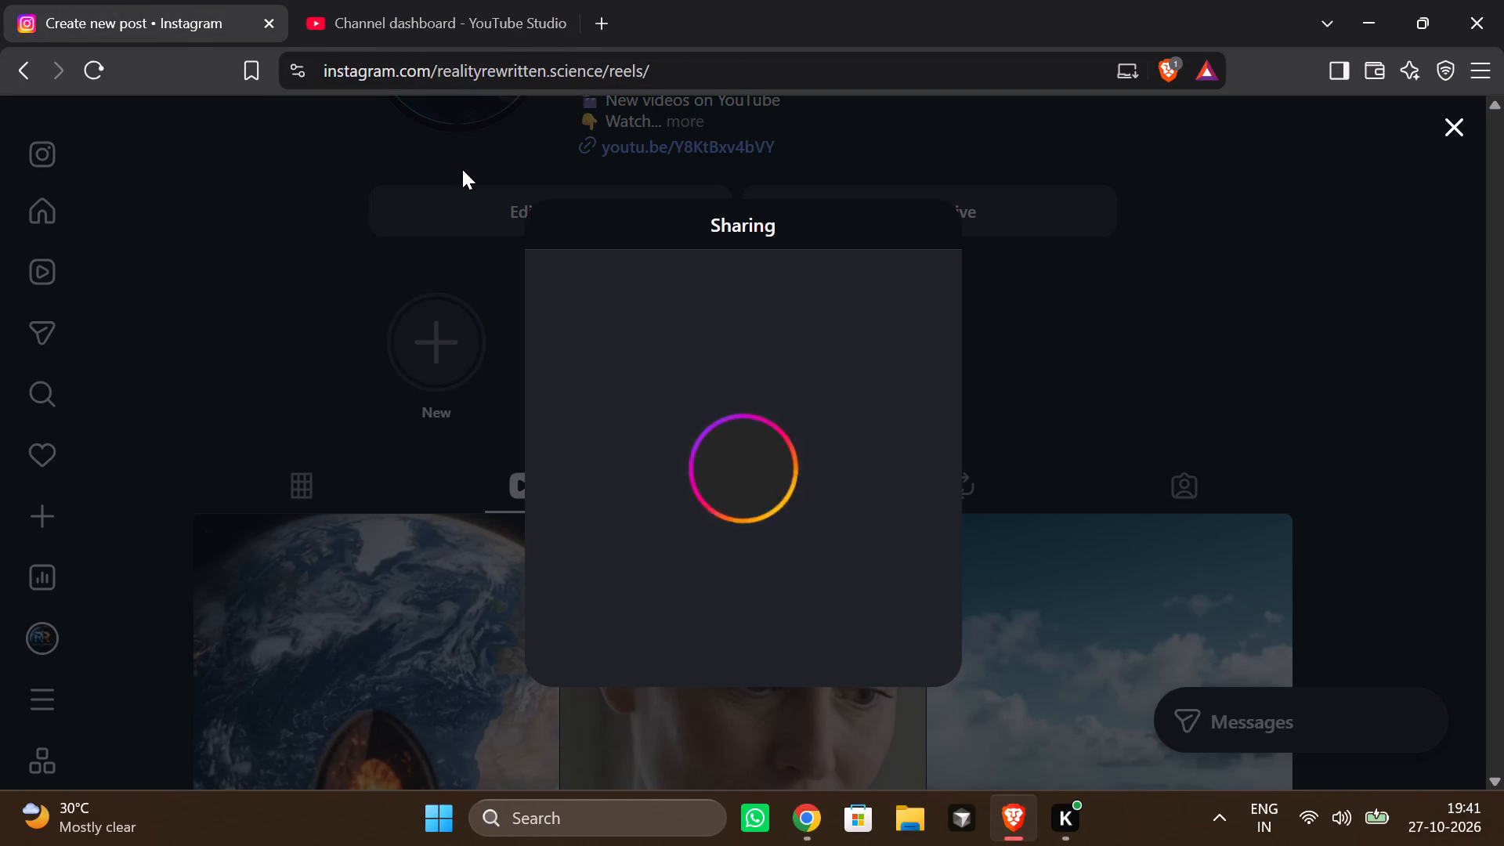
left_click(416, 0)
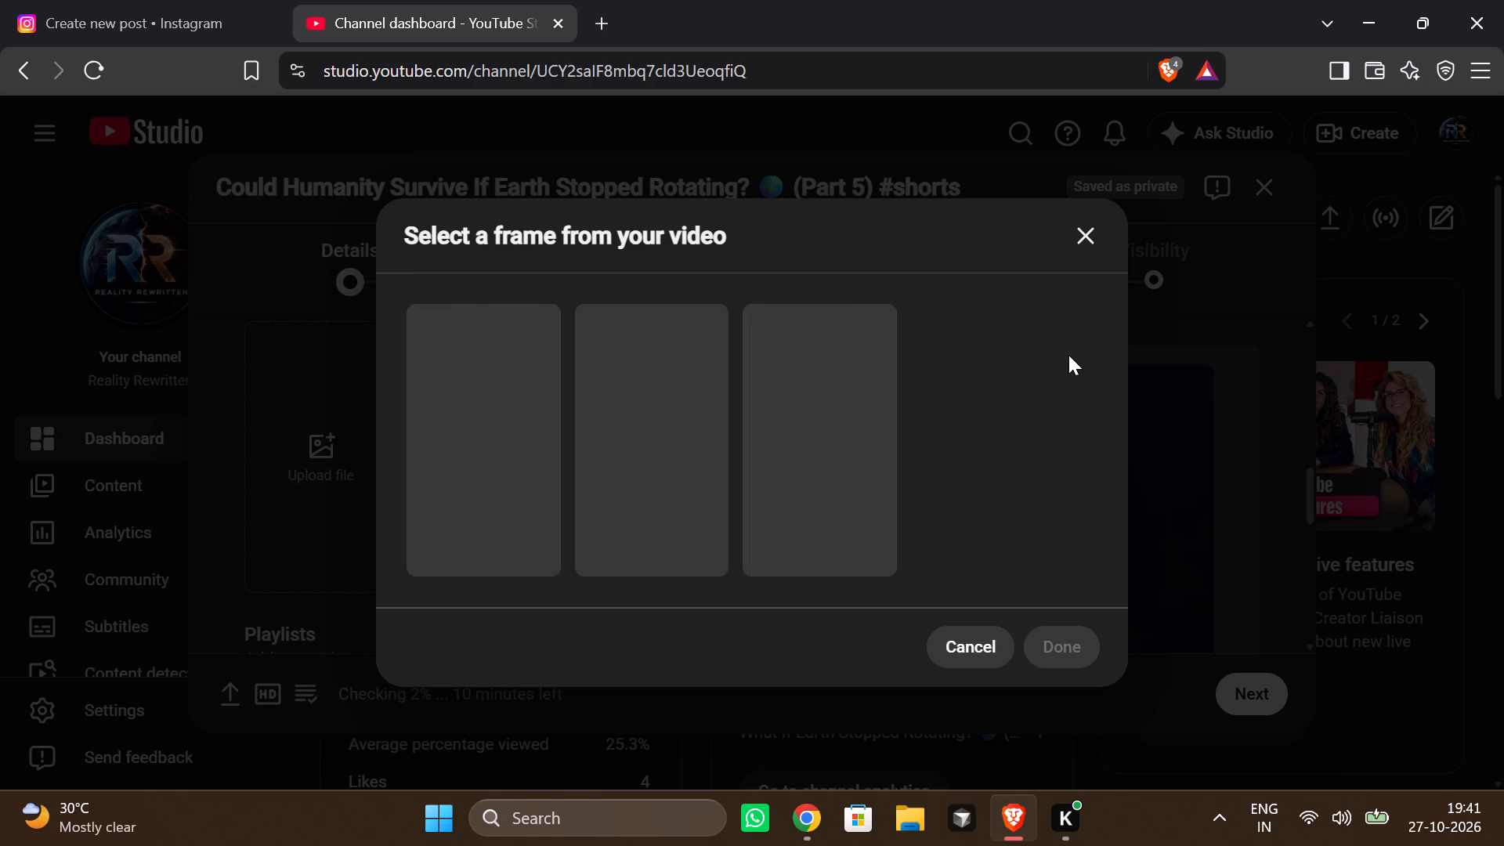
left_click(244, 0)
left_click(455, 0)
left_click(228, 0)
left_click(464, 1)
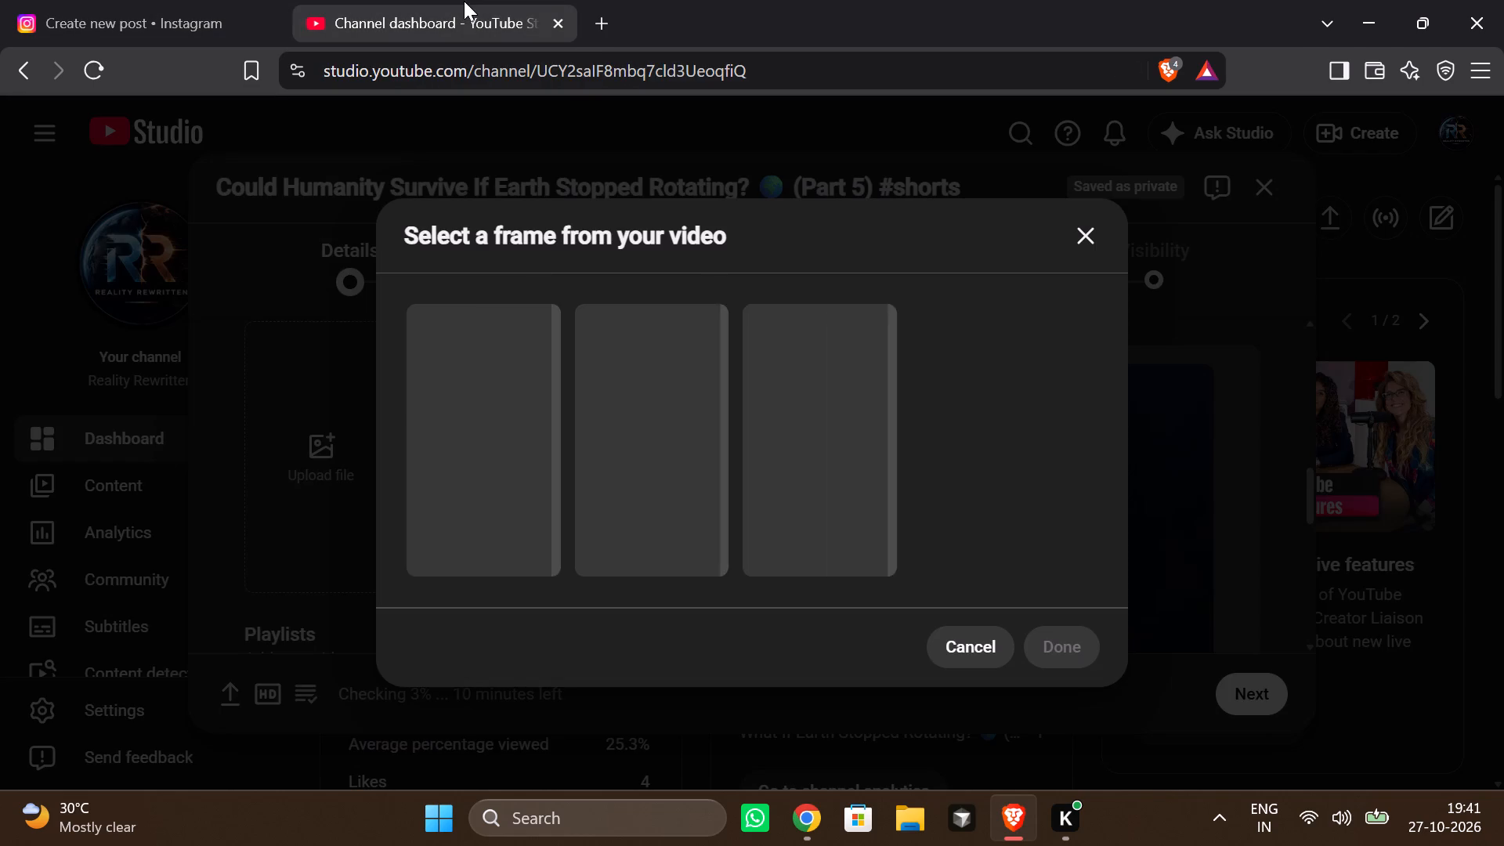
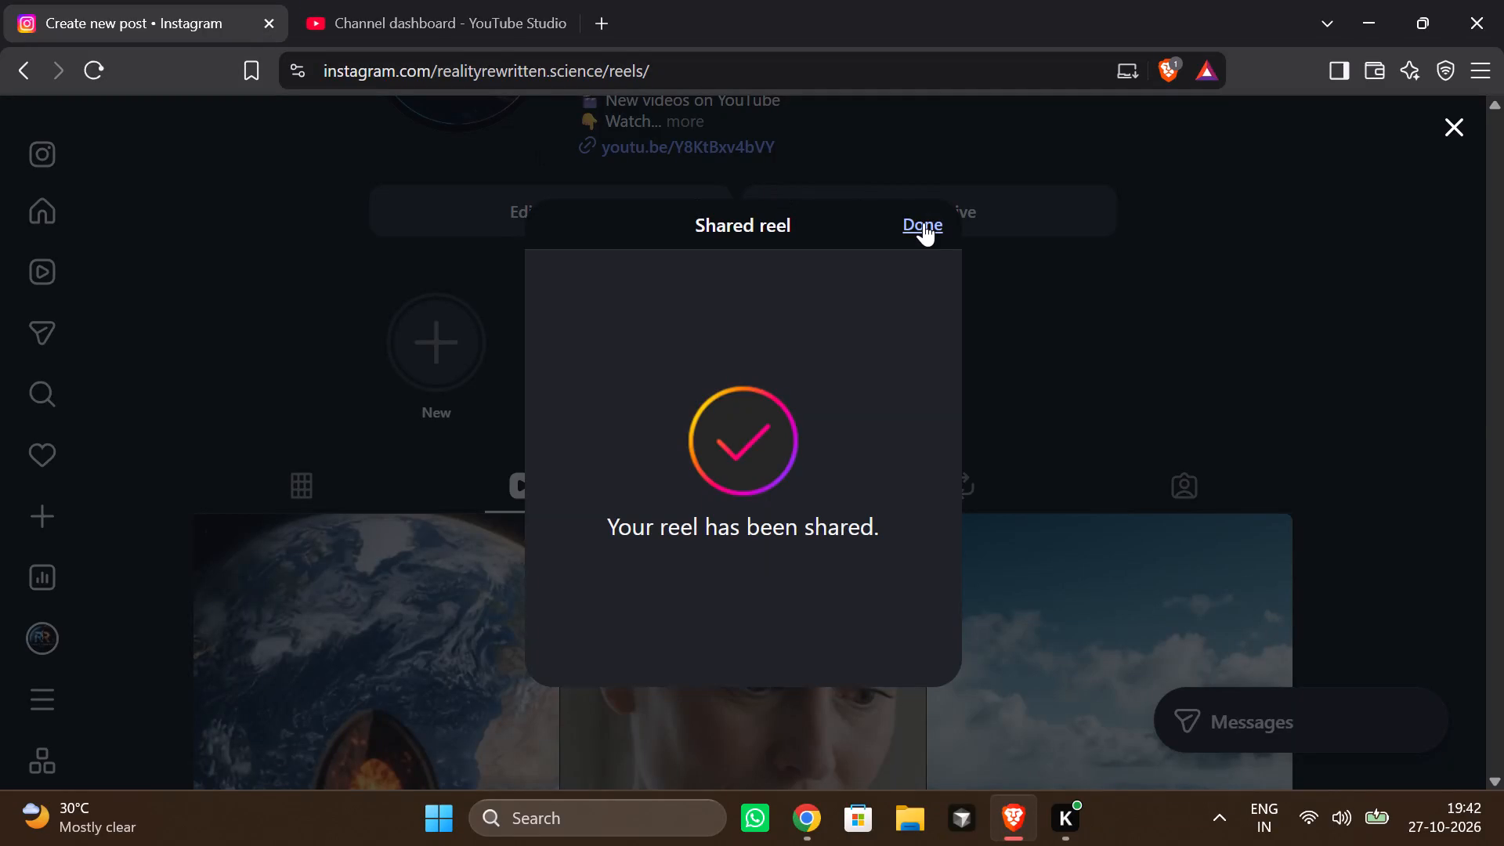
Finish sharing the reel on Instagram, open the new Part 5 reel from the profile grid and like it.
left_click(924, 222)
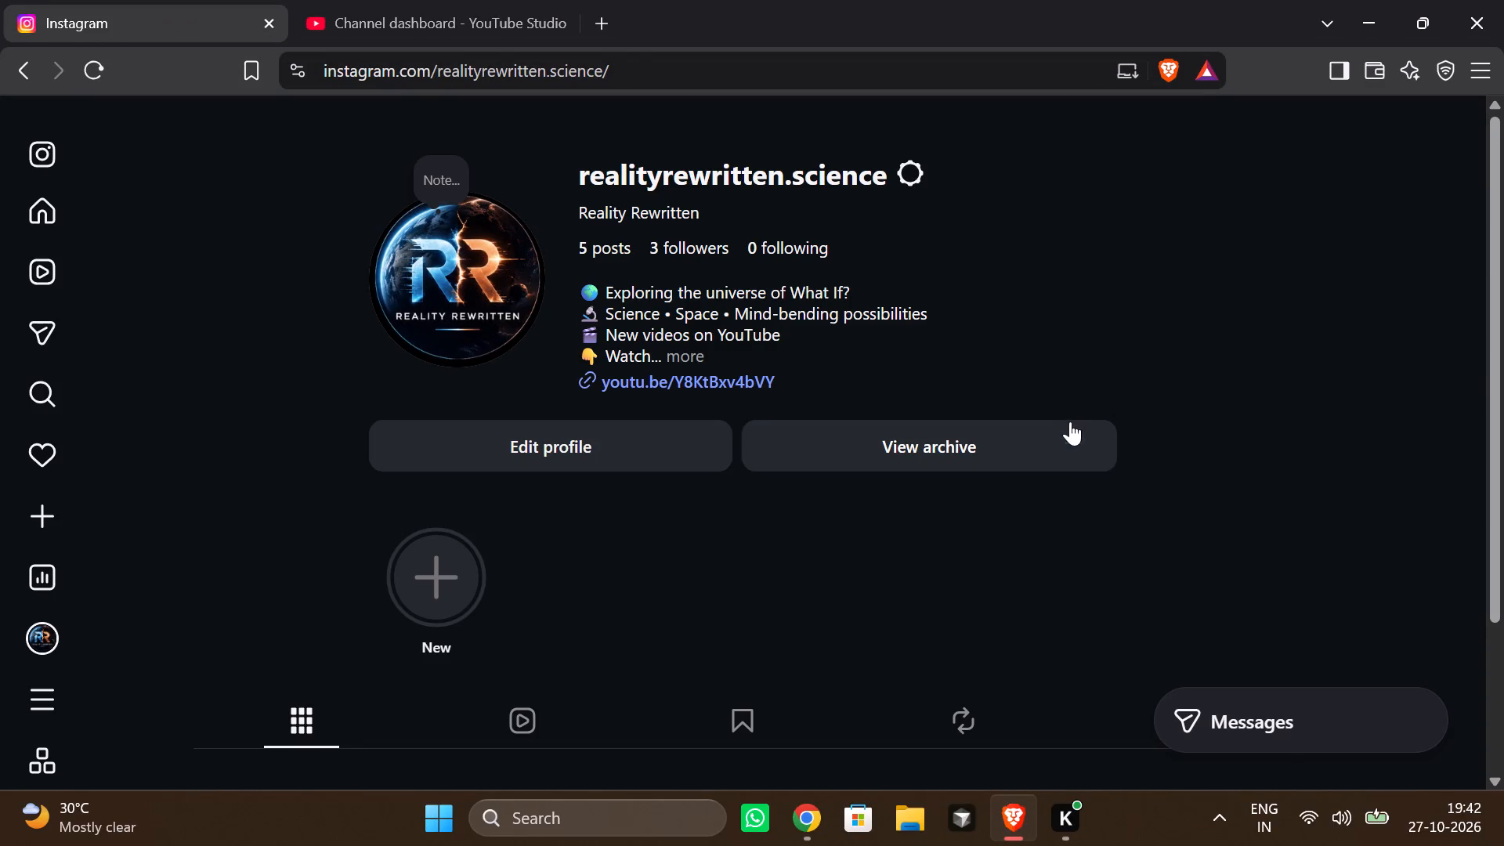
scroll(995, 488, "down", 3)
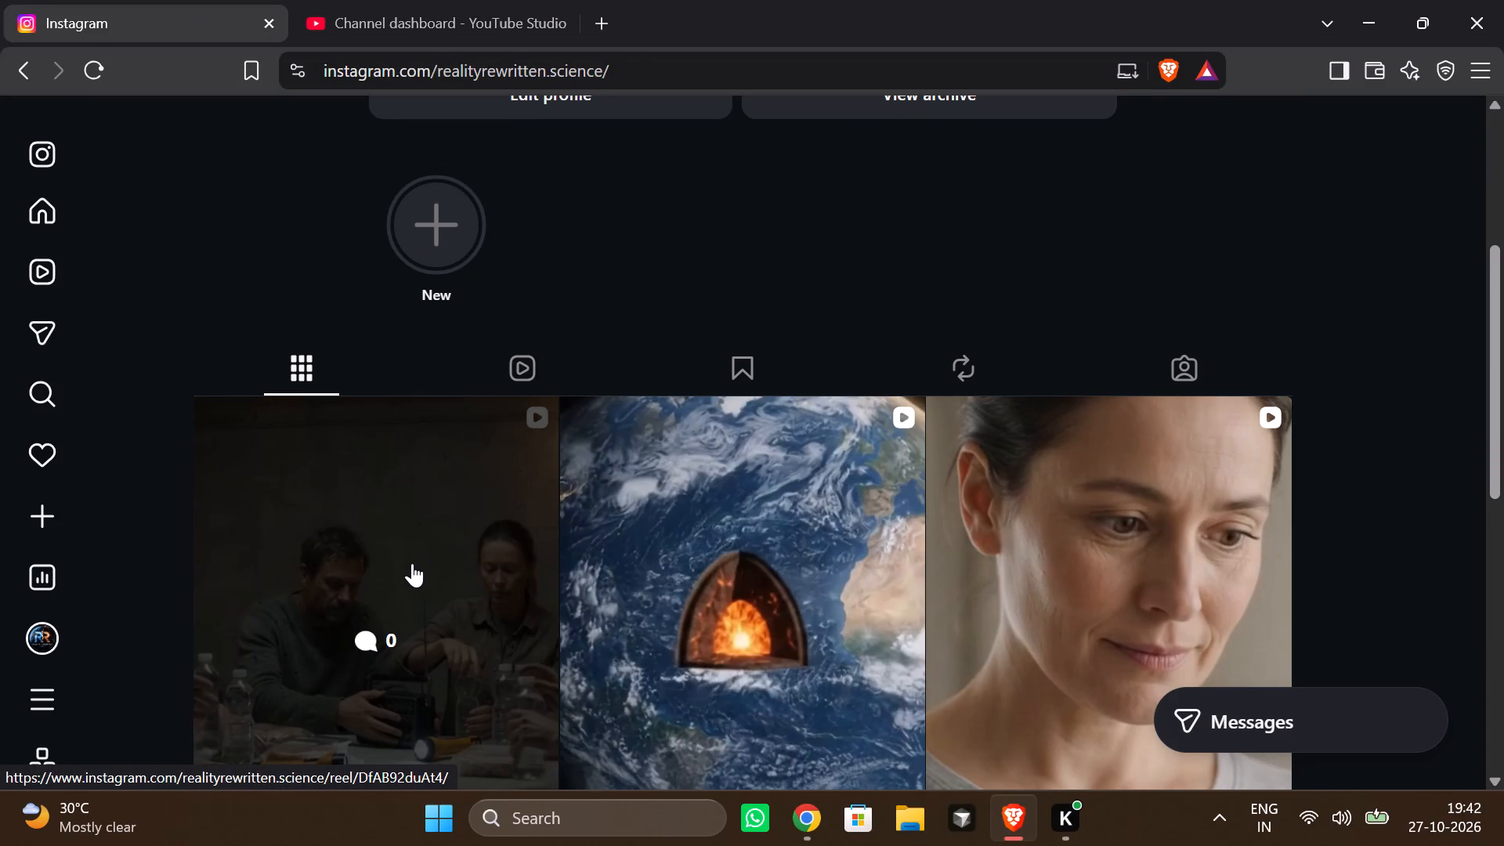
left_click(412, 563)
left_click(667, 601)
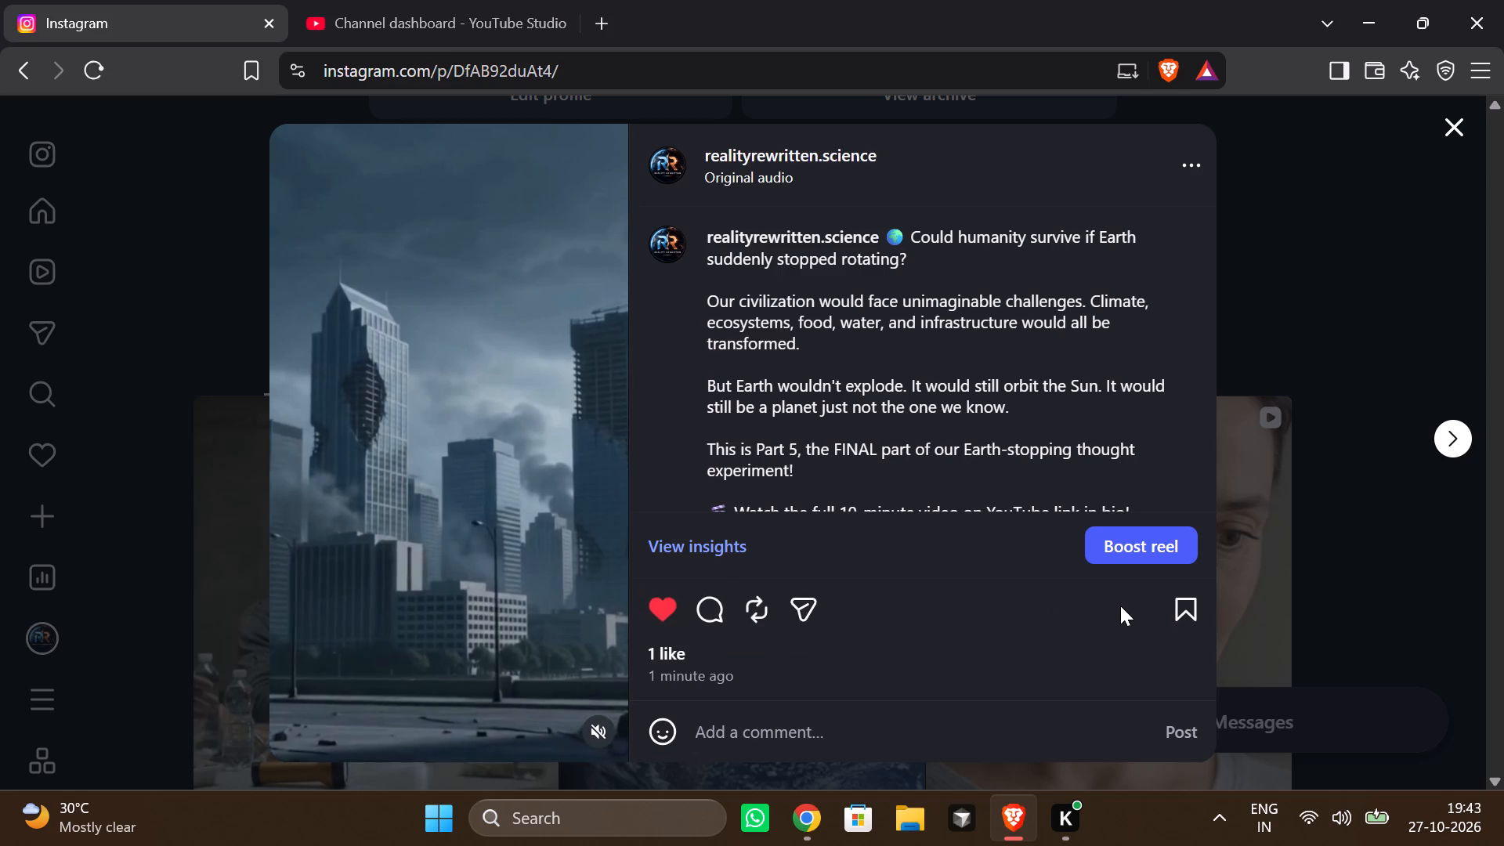
Check the published Part 5 reel with its sound on, look over the profile's posts and close Instagram.
scroll(971, 390, "down", 7)
scroll(971, 390, "up", 5)
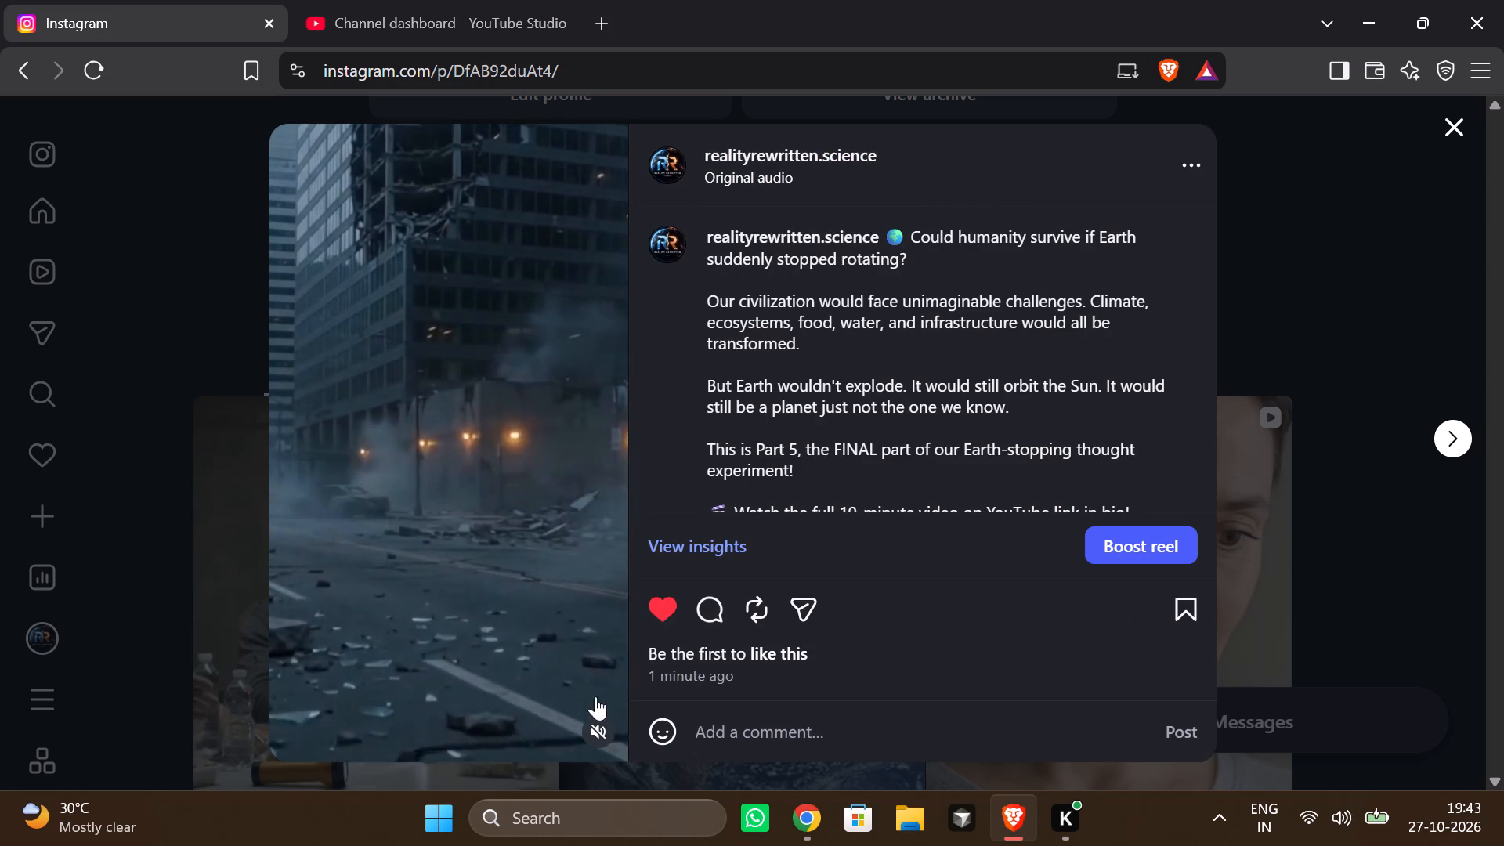
left_click(593, 736)
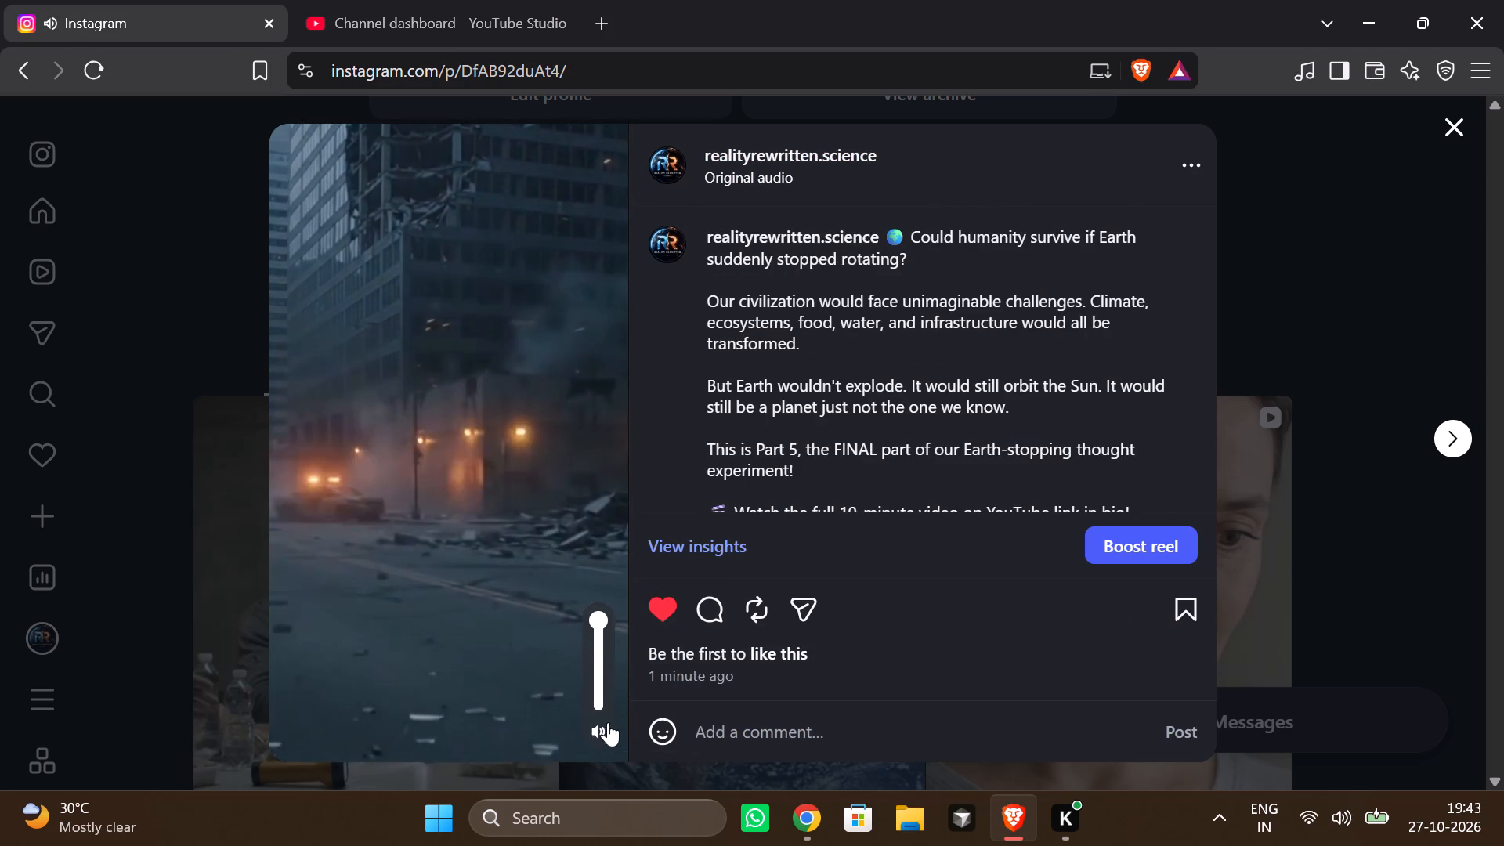
left_click(1455, 123)
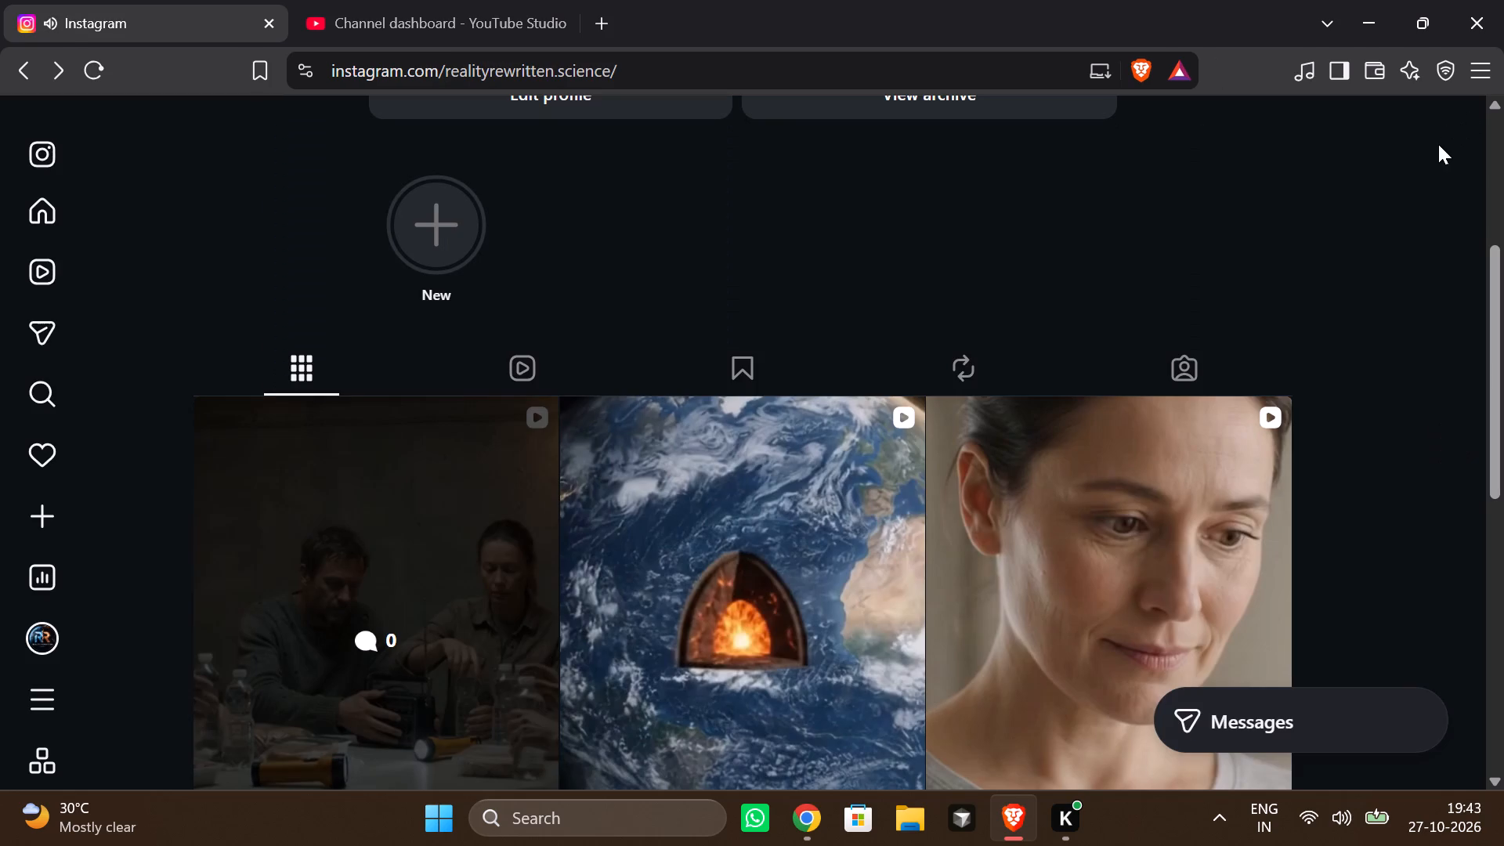
scroll(1441, 321, "down", 3)
scroll(1437, 326, "up", 2)
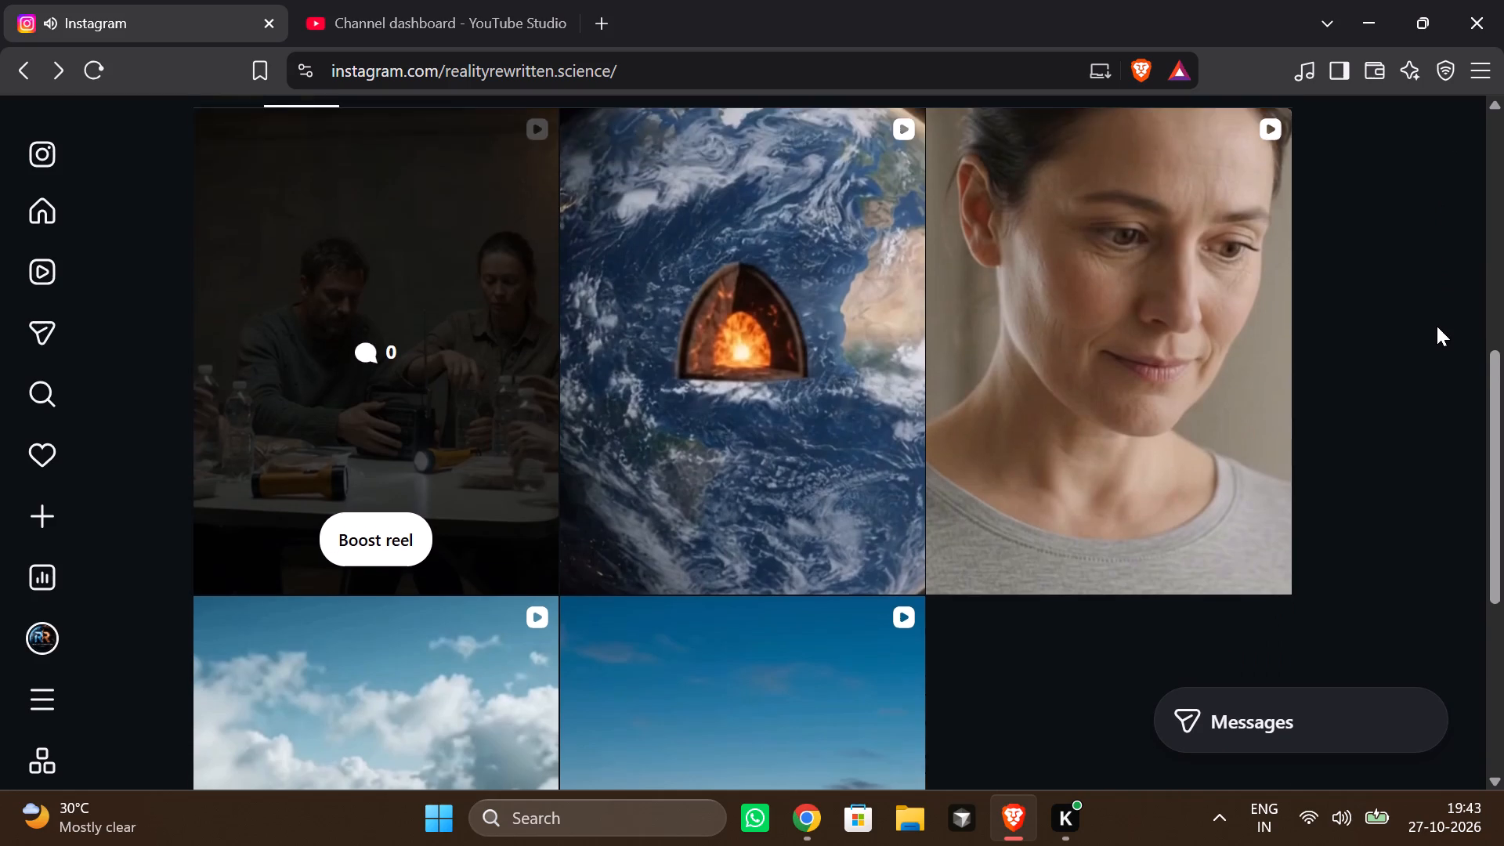
scroll(1437, 326, "up", 2)
middle_click(157, 10)
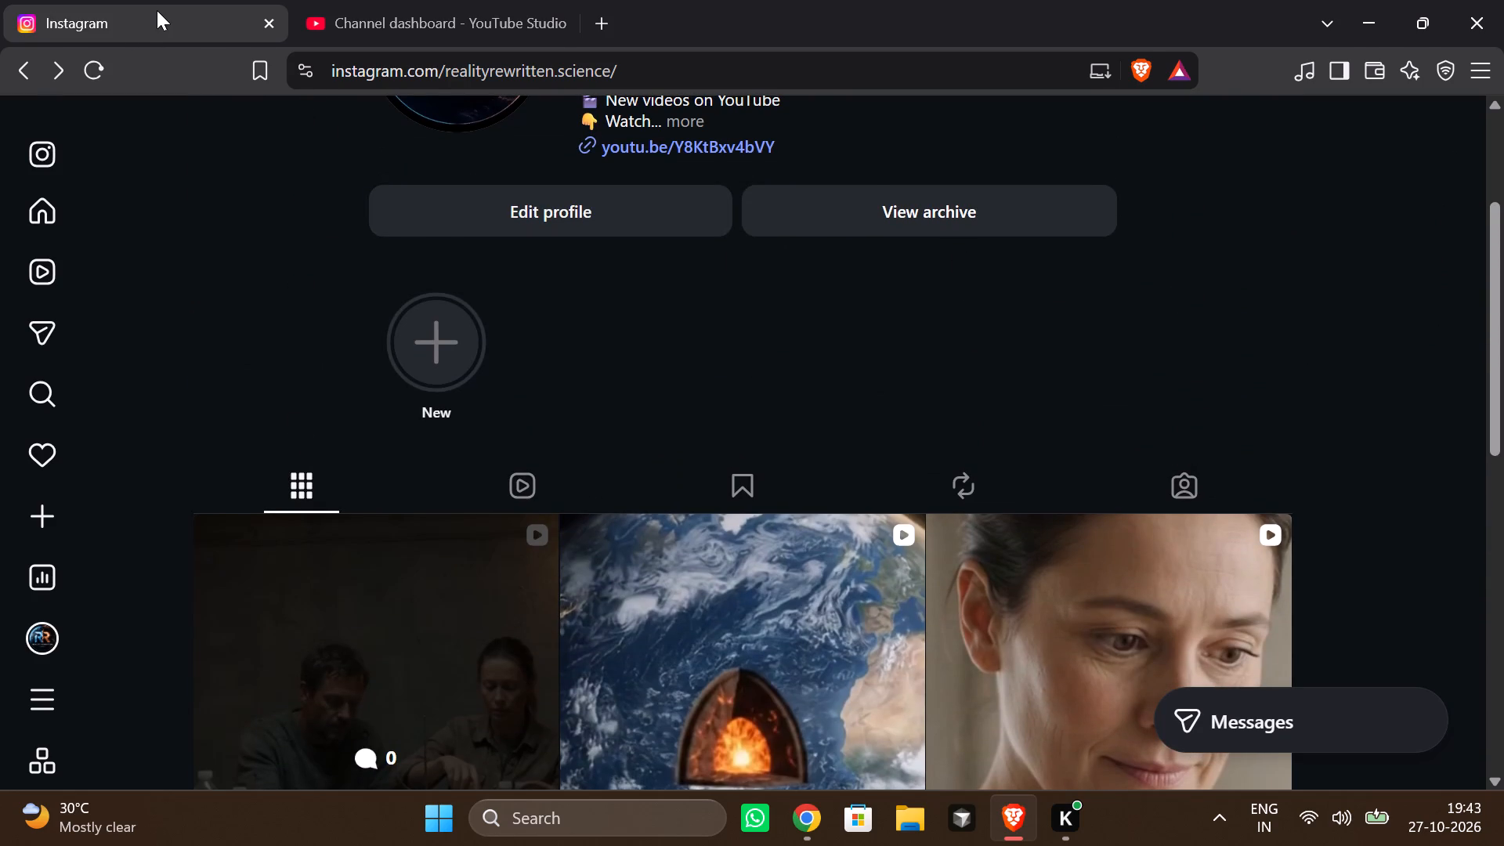
Set the YouTube upload's thumbnail to the video frame of the man and woman sitting at the table.
left_click(515, 450)
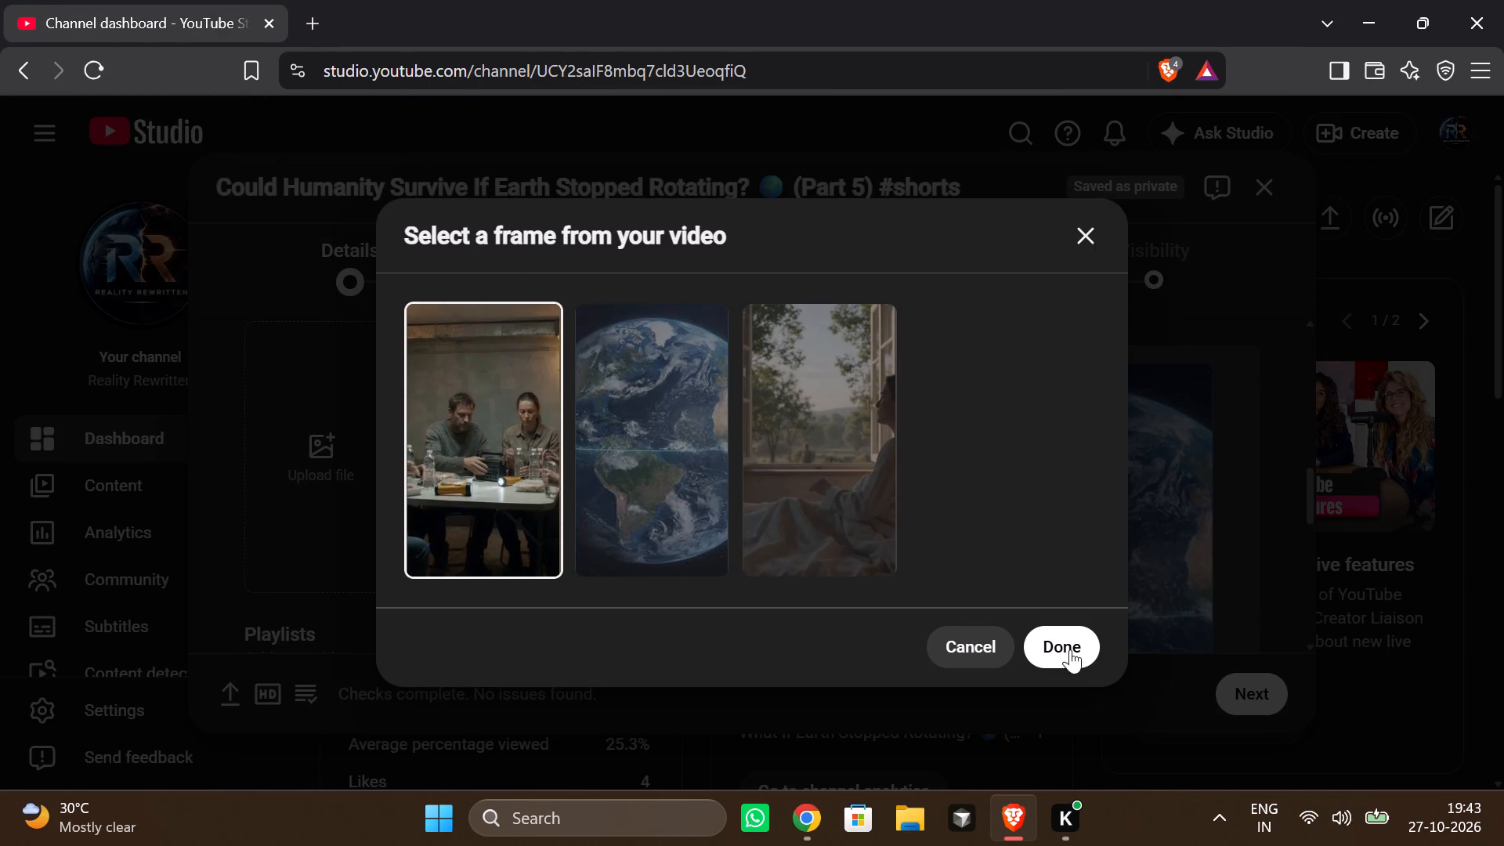
left_click(1090, 637)
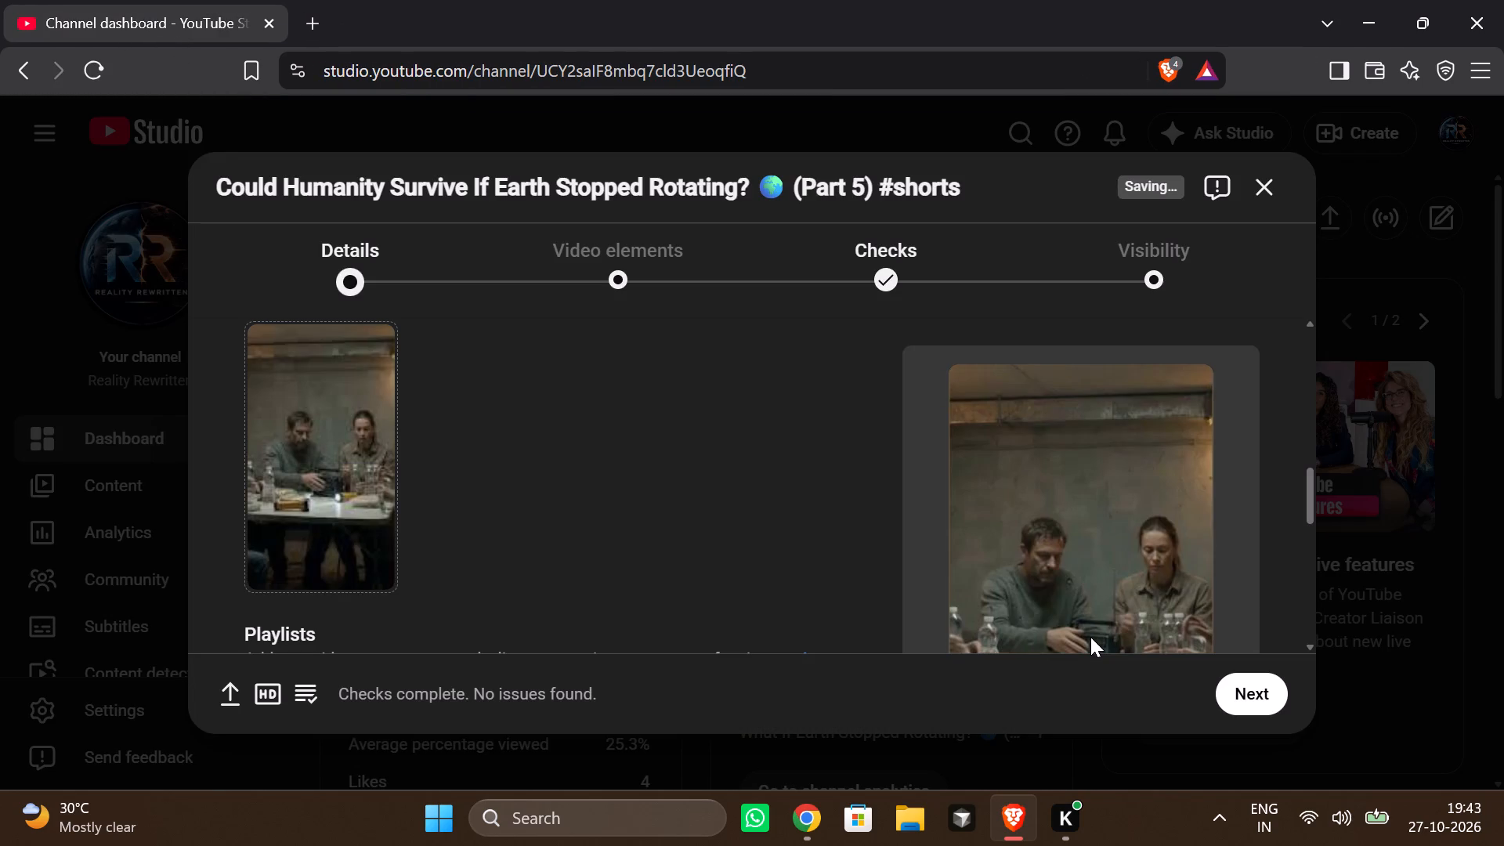
Review the Part 5 upload's details and continue through the Video elements and Checks stages without adding a related video or subtitles.
scroll(682, 512, "down", 6)
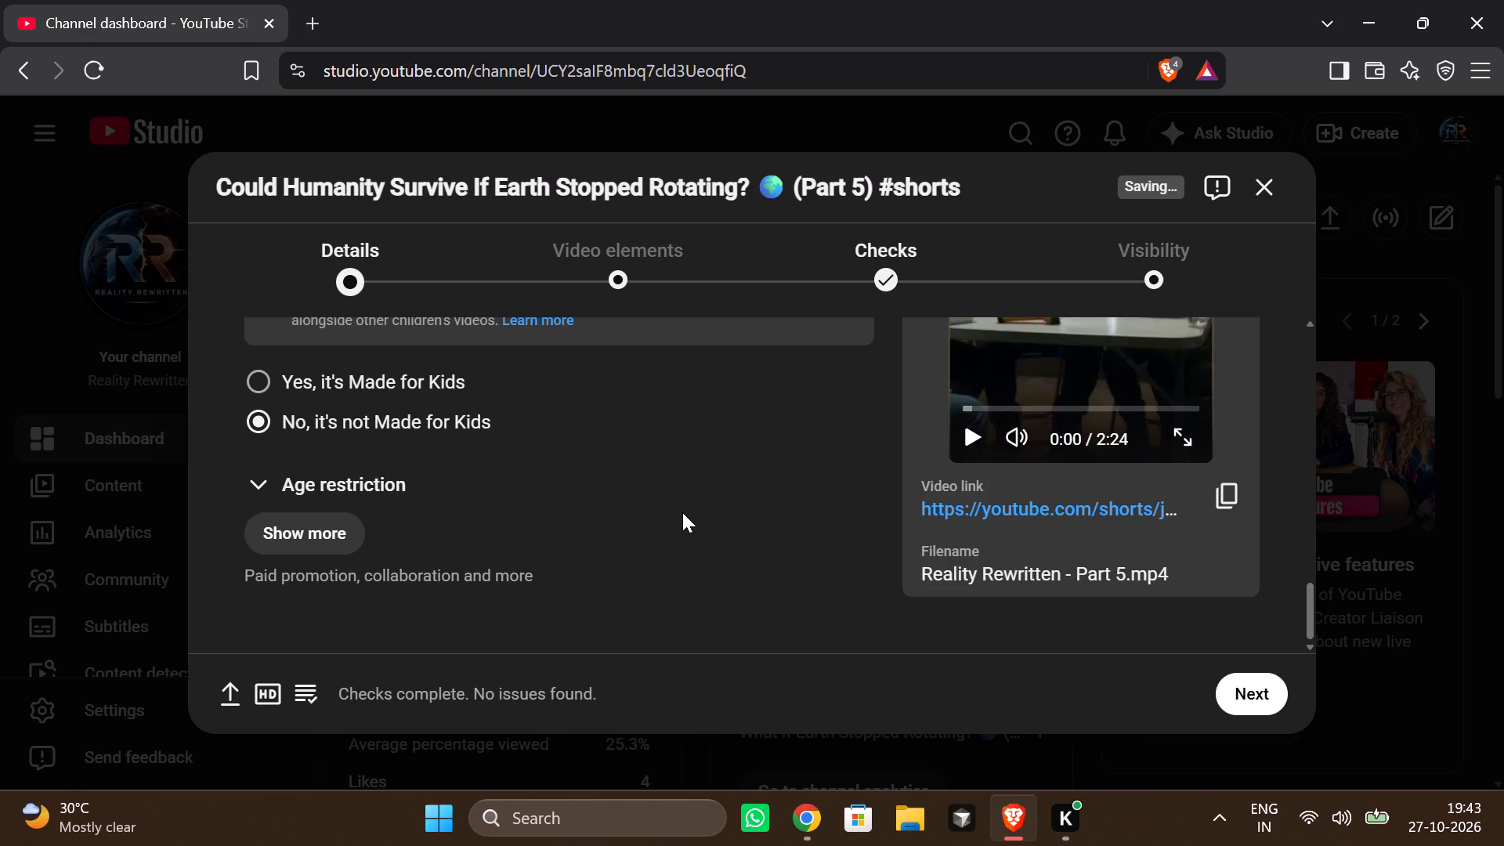
scroll(682, 512, "down", 4)
scroll(682, 512, "up", 17)
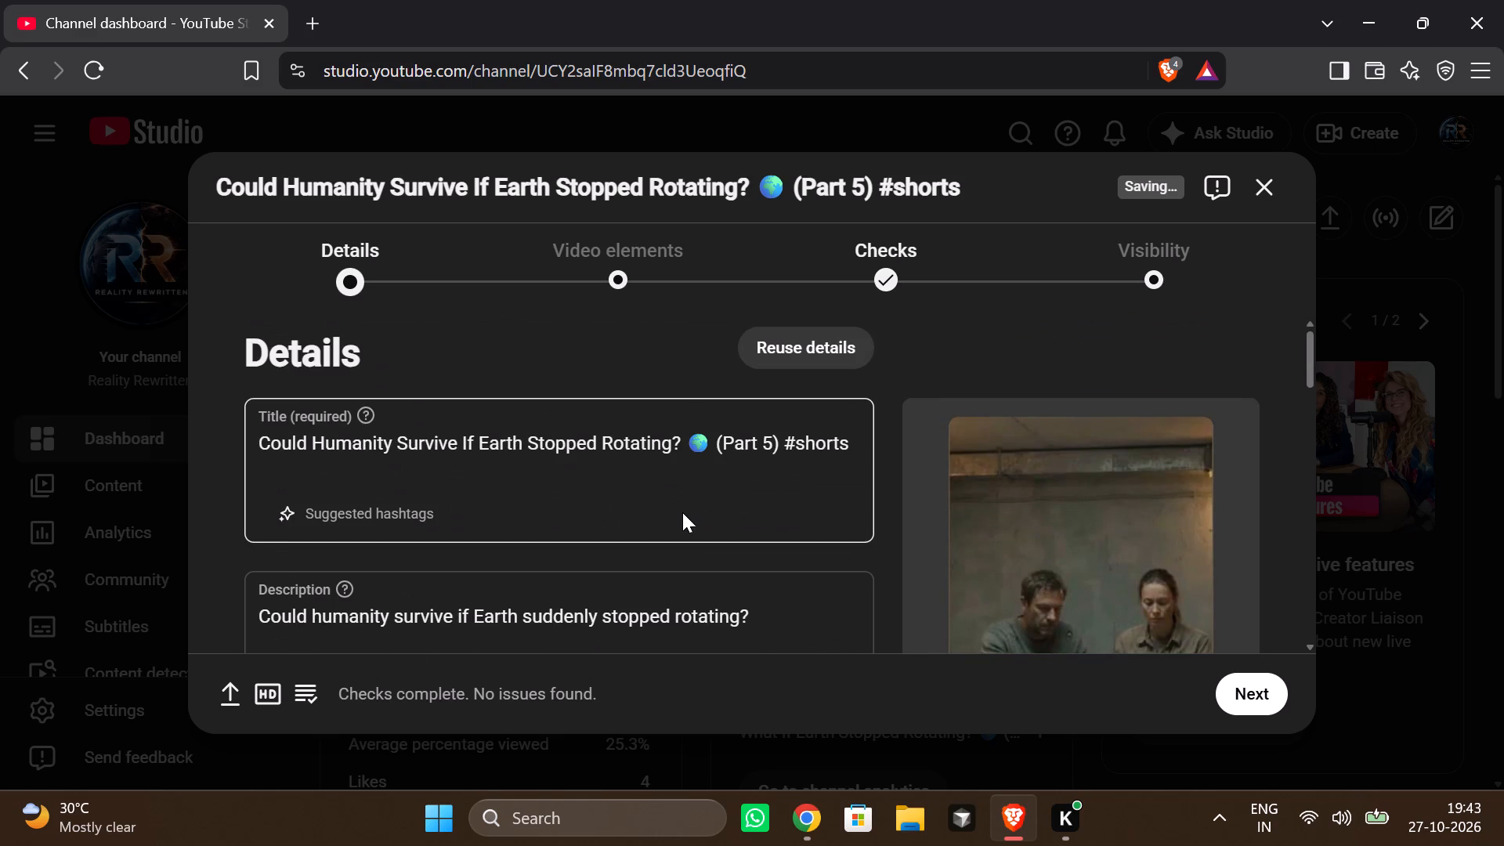
scroll(682, 512, "down", 20)
left_click(1249, 700)
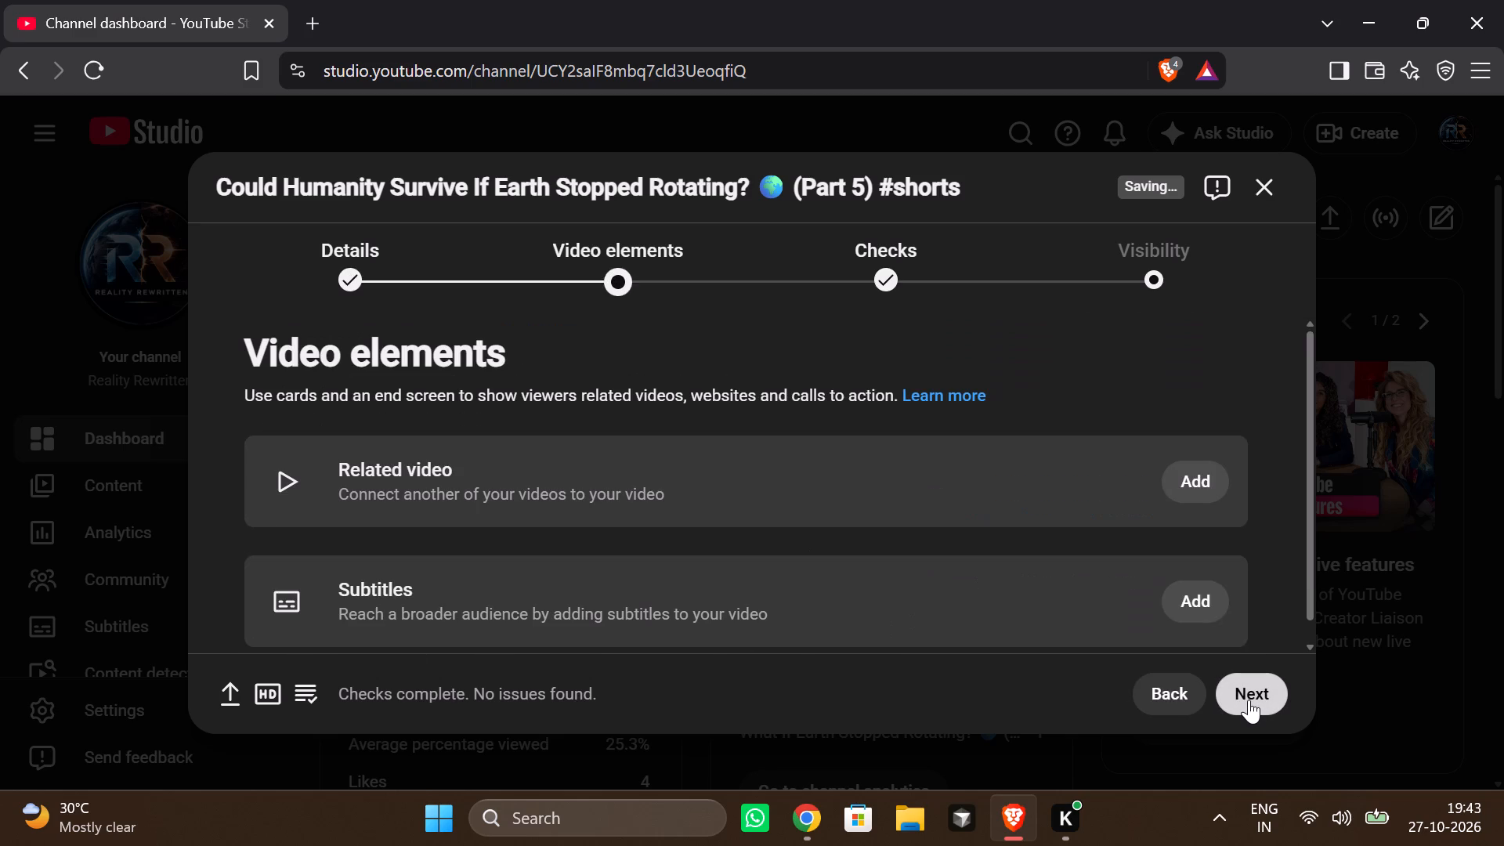
left_click(1249, 700)
left_click(1249, 700)
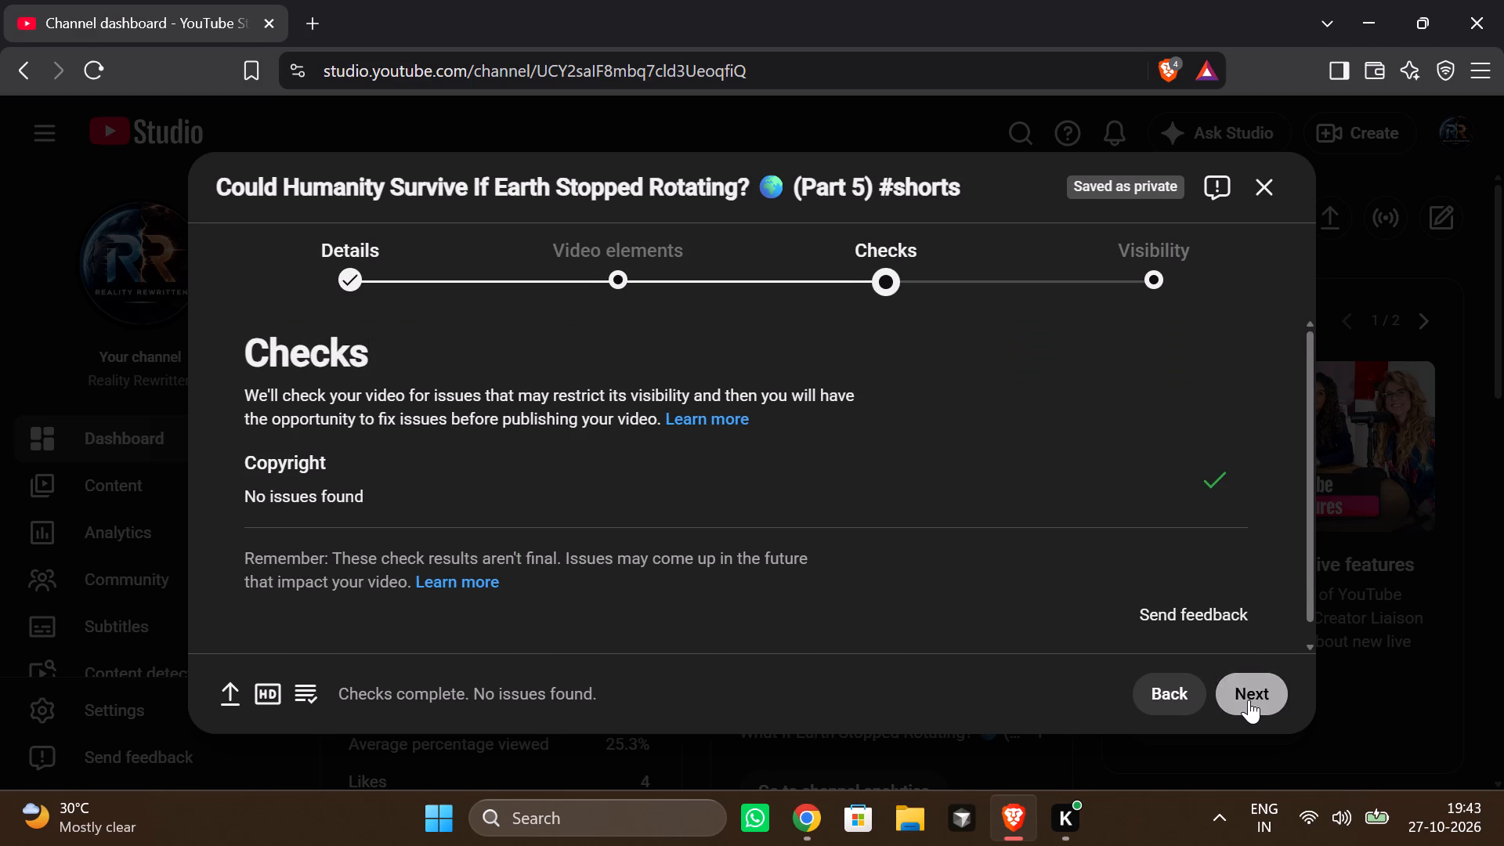
Set the Part 5 video's visibility to Public, publish it, and close the sharing dialog.
scroll(642, 572, "down", 2)
left_click(345, 436)
scroll(689, 453, "down", 1)
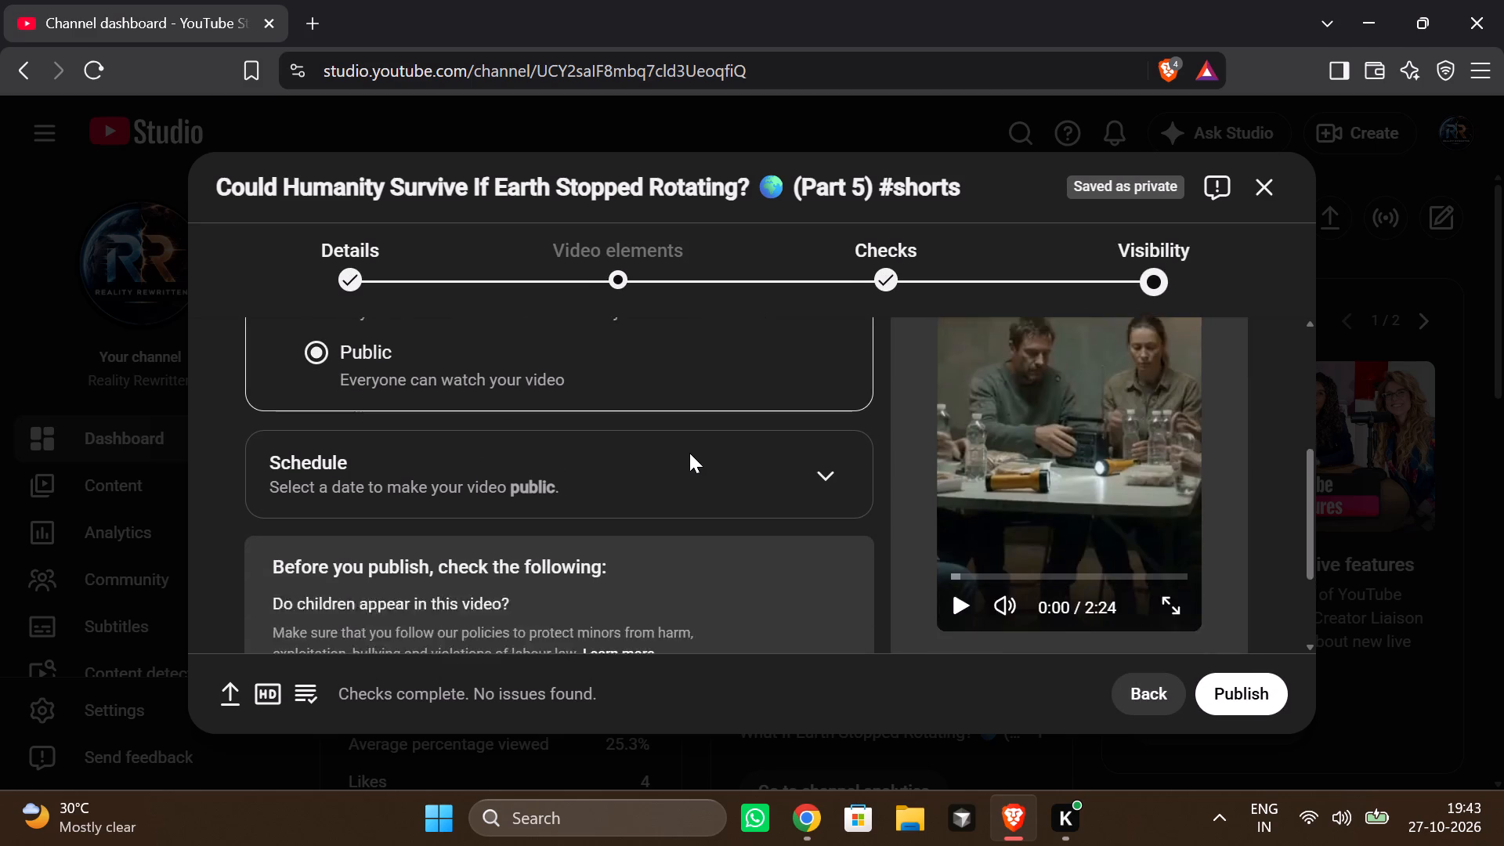
scroll(689, 453, "down", 3)
left_click(1231, 694)
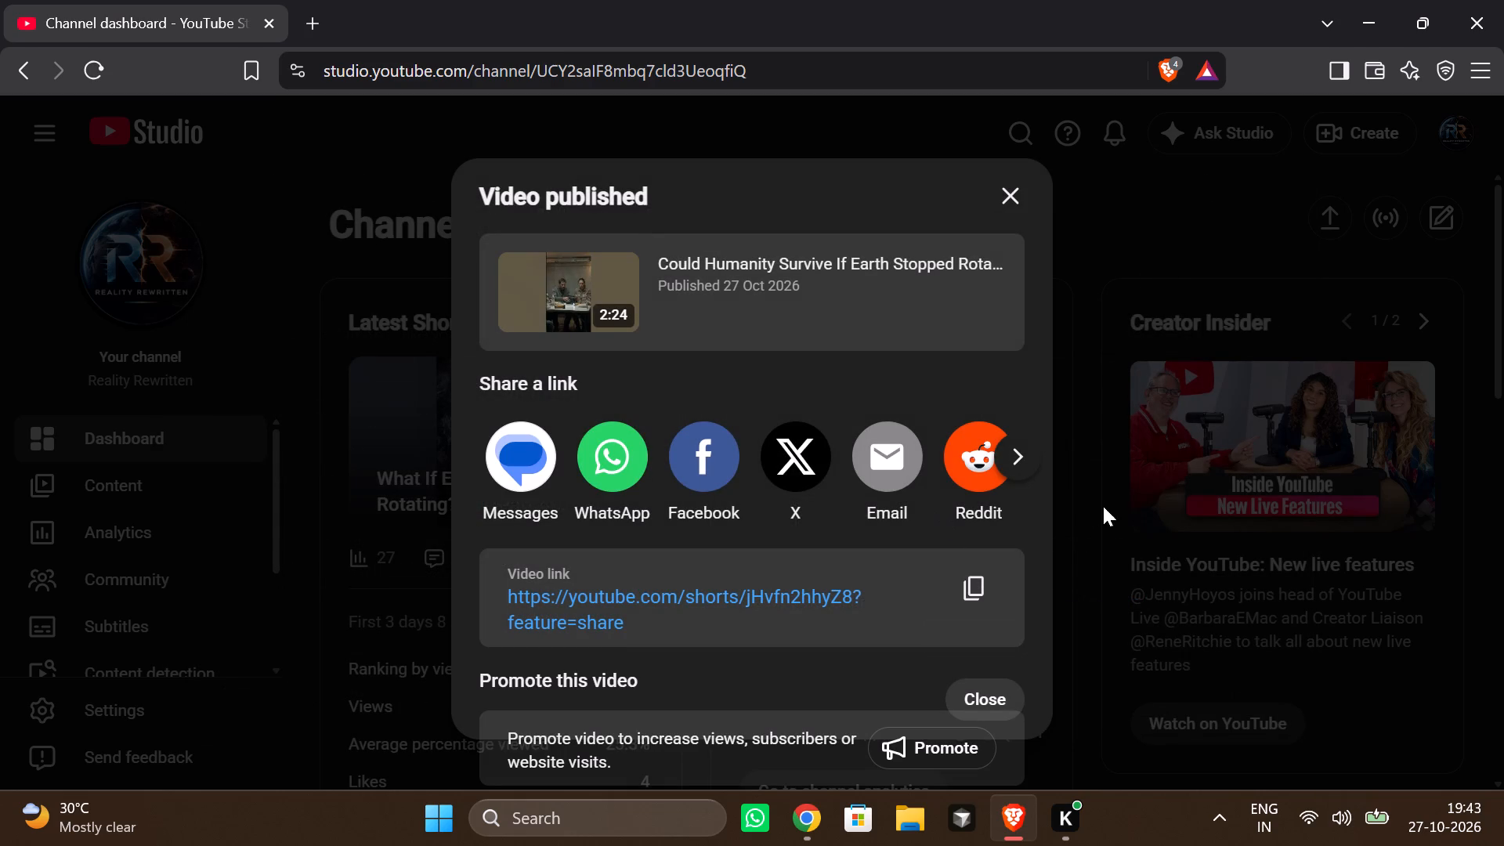
scroll(804, 584, "down", 6)
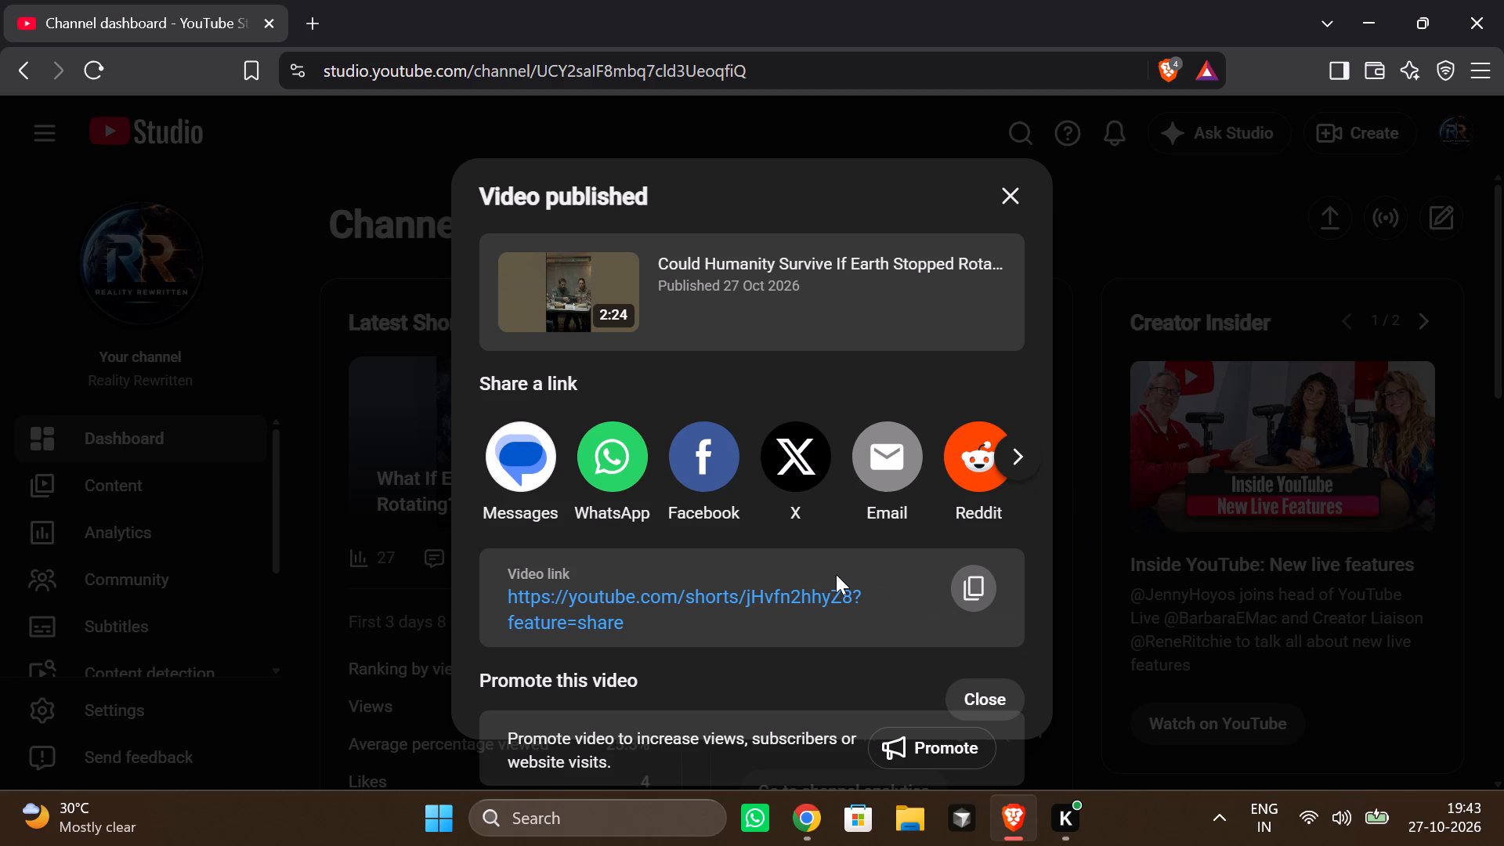
left_click(1010, 689)
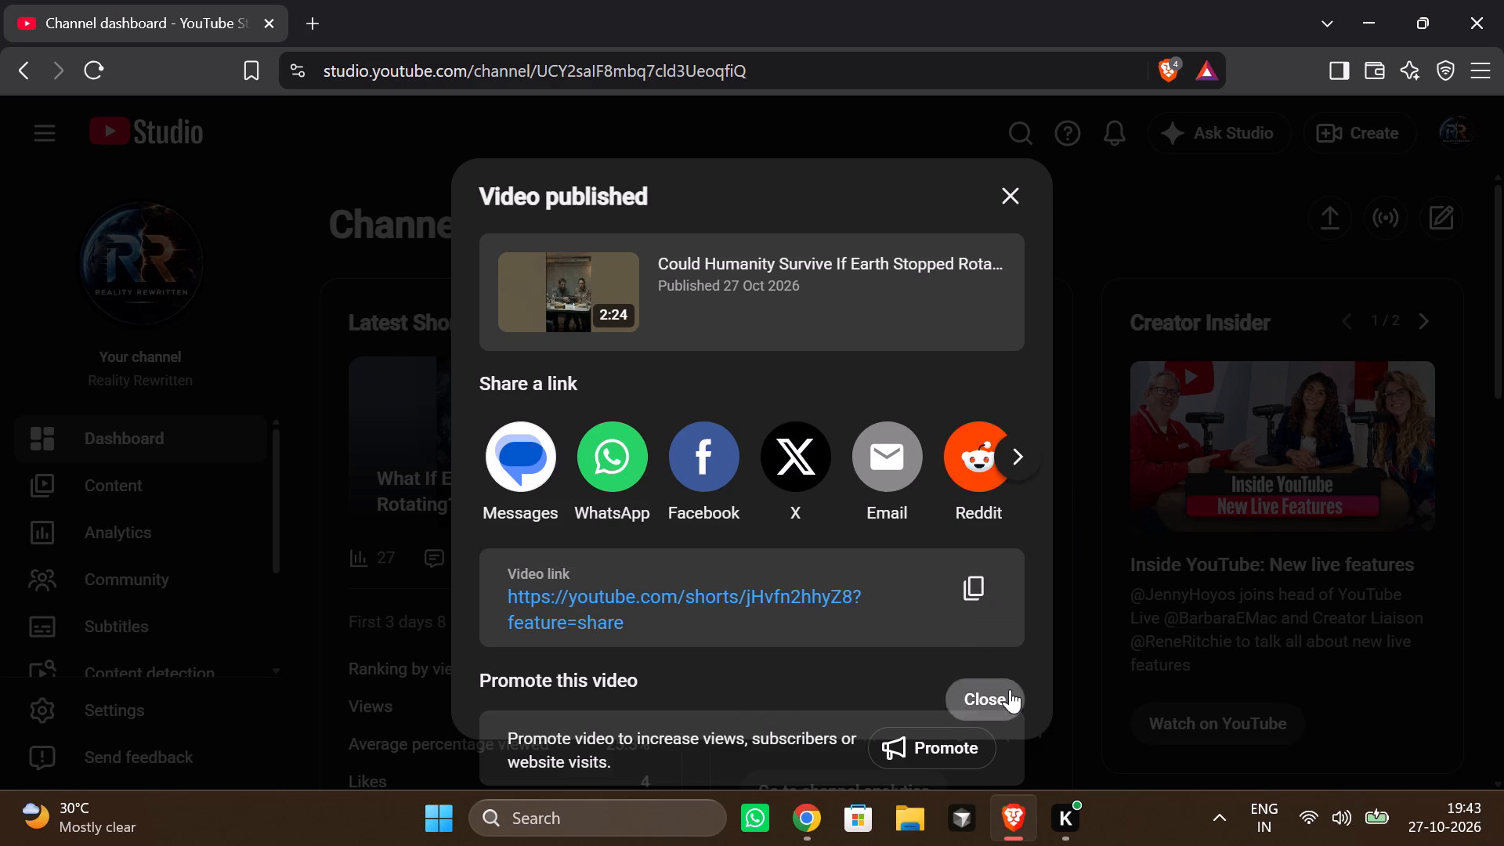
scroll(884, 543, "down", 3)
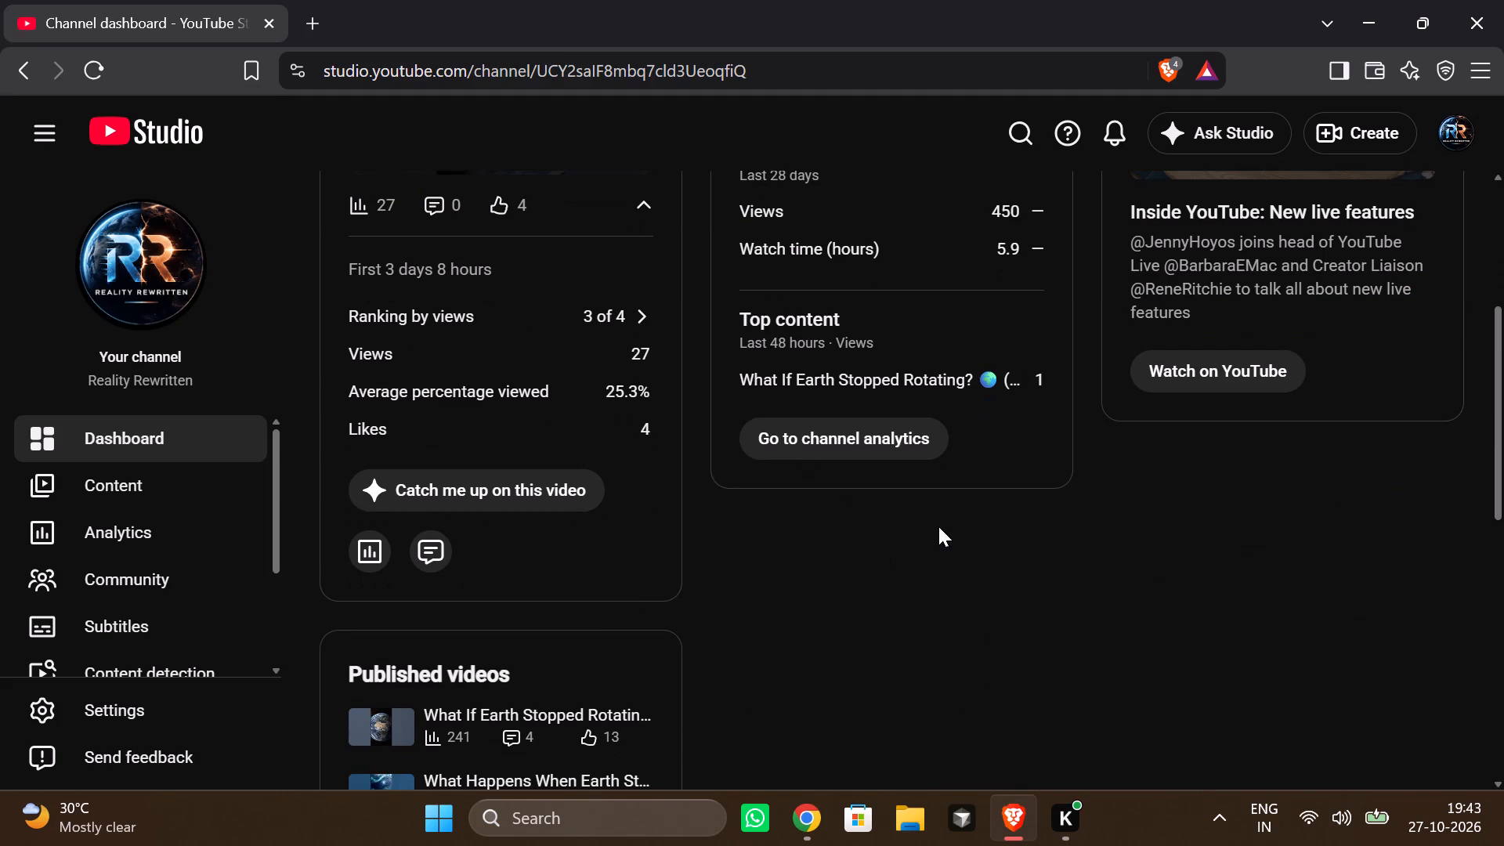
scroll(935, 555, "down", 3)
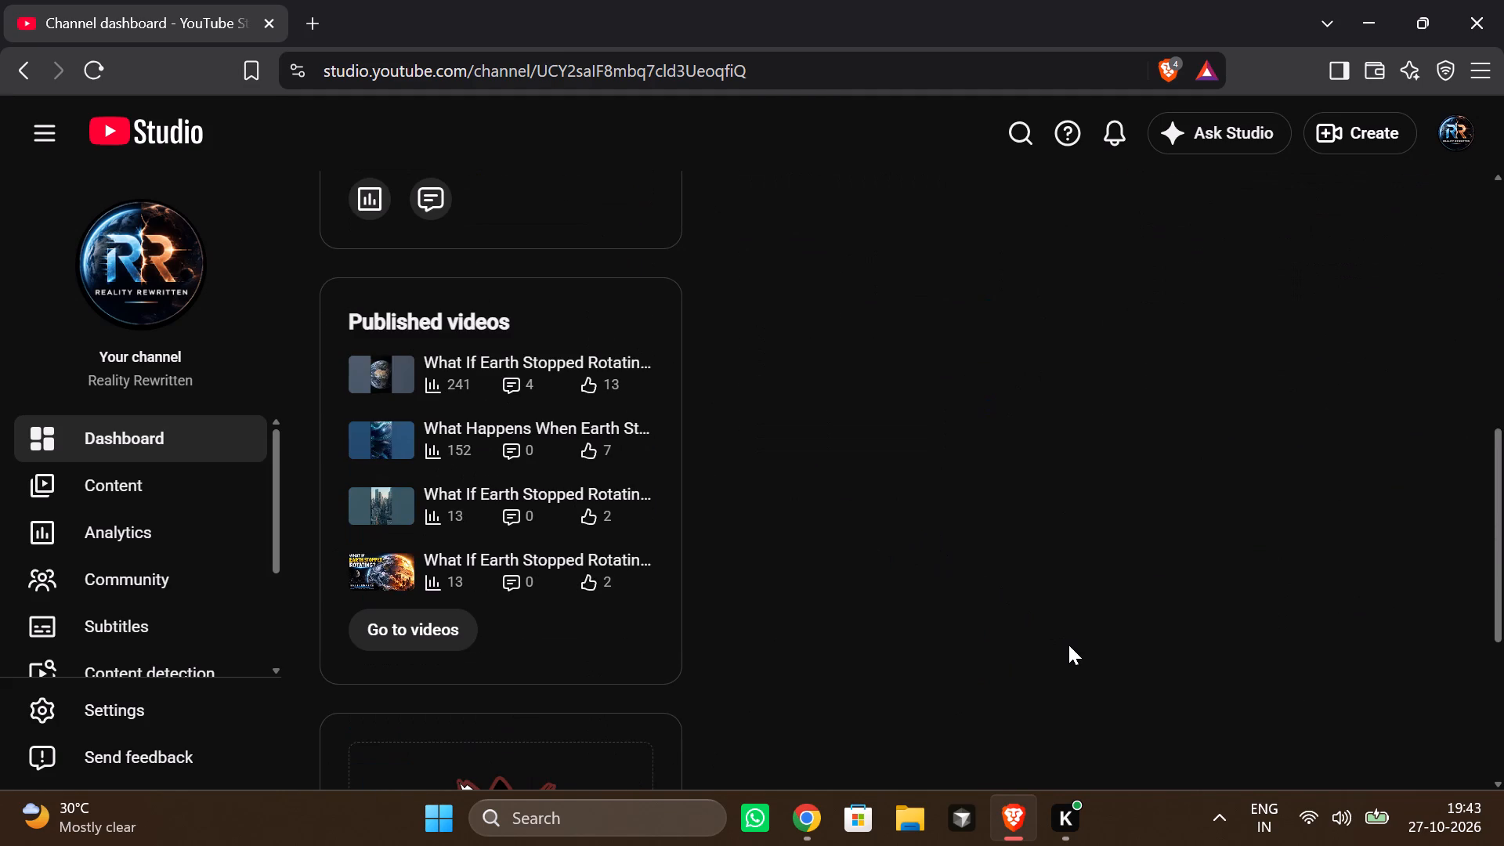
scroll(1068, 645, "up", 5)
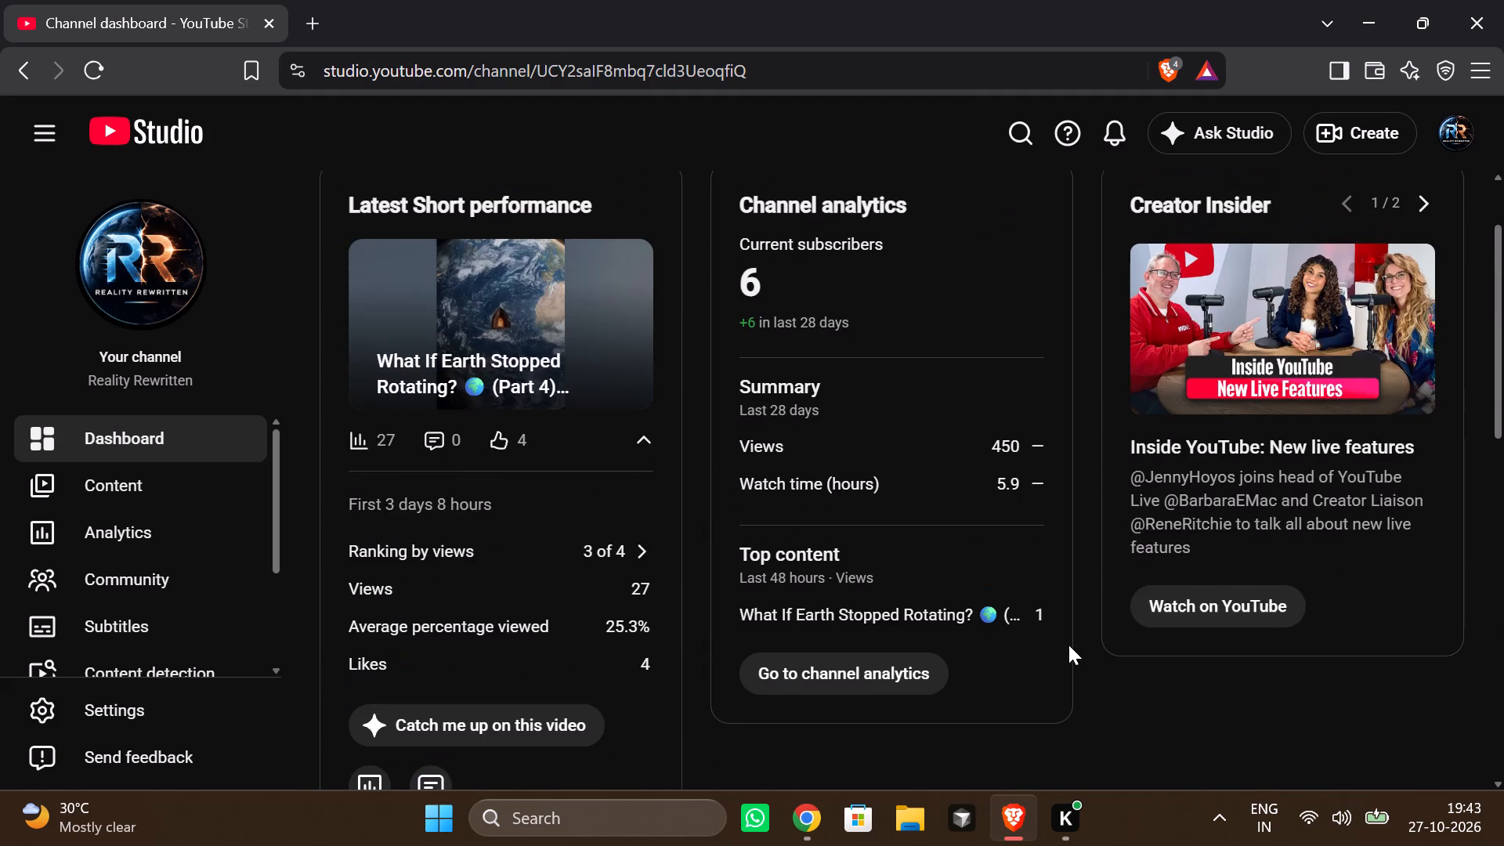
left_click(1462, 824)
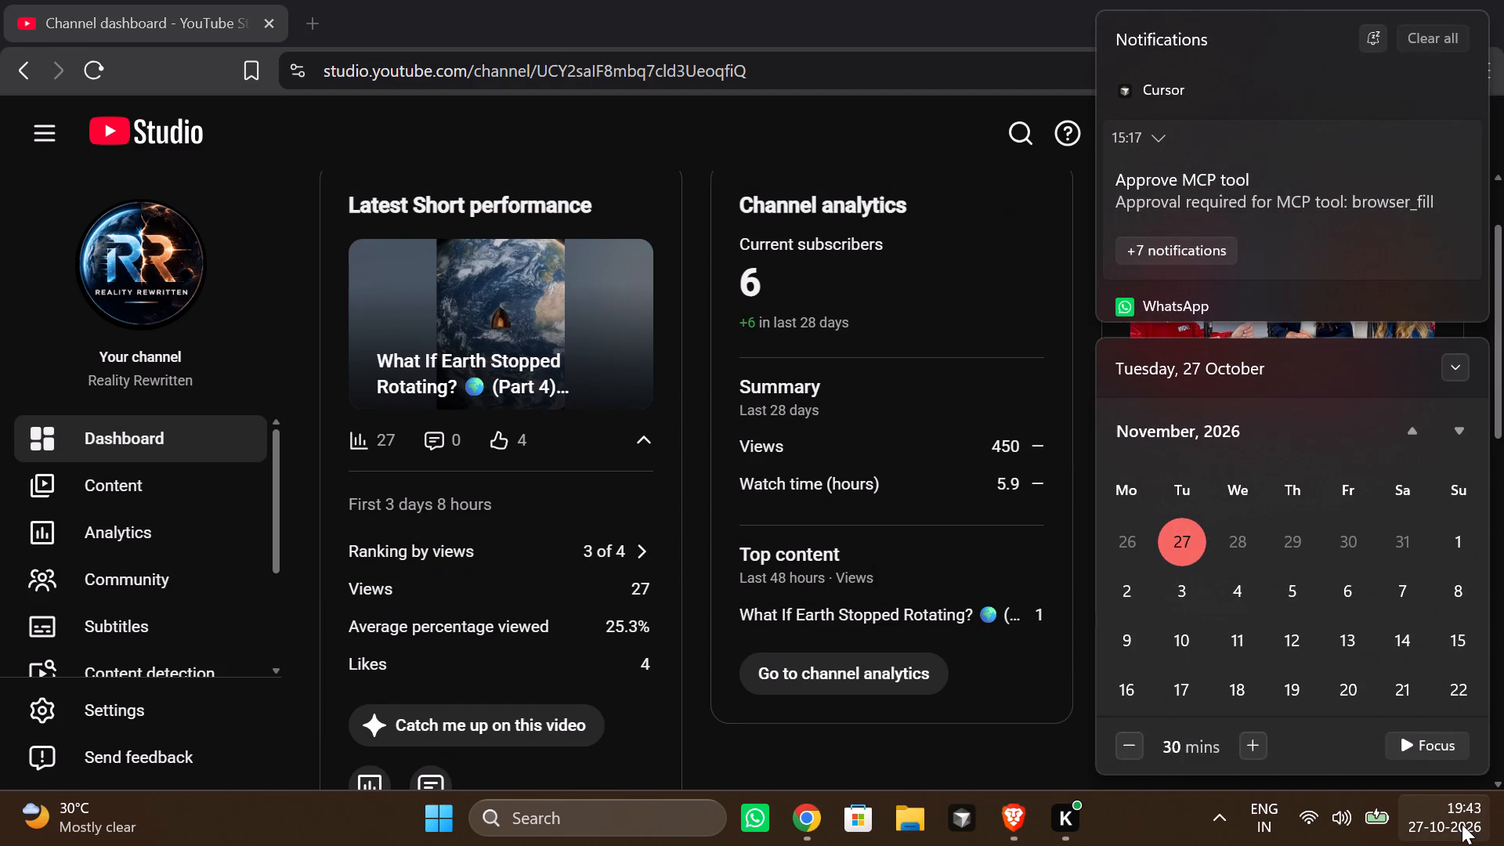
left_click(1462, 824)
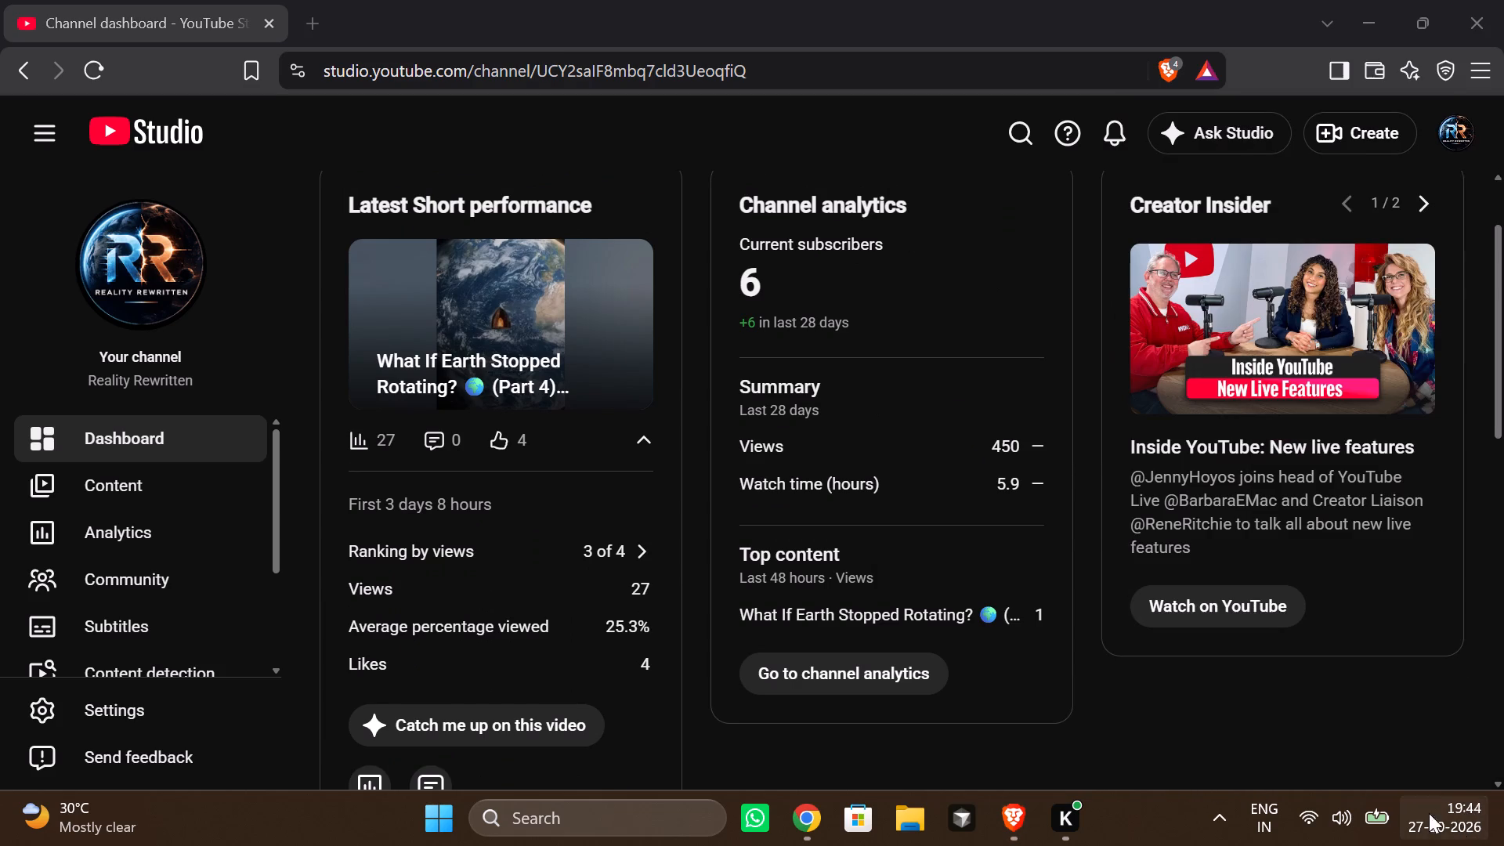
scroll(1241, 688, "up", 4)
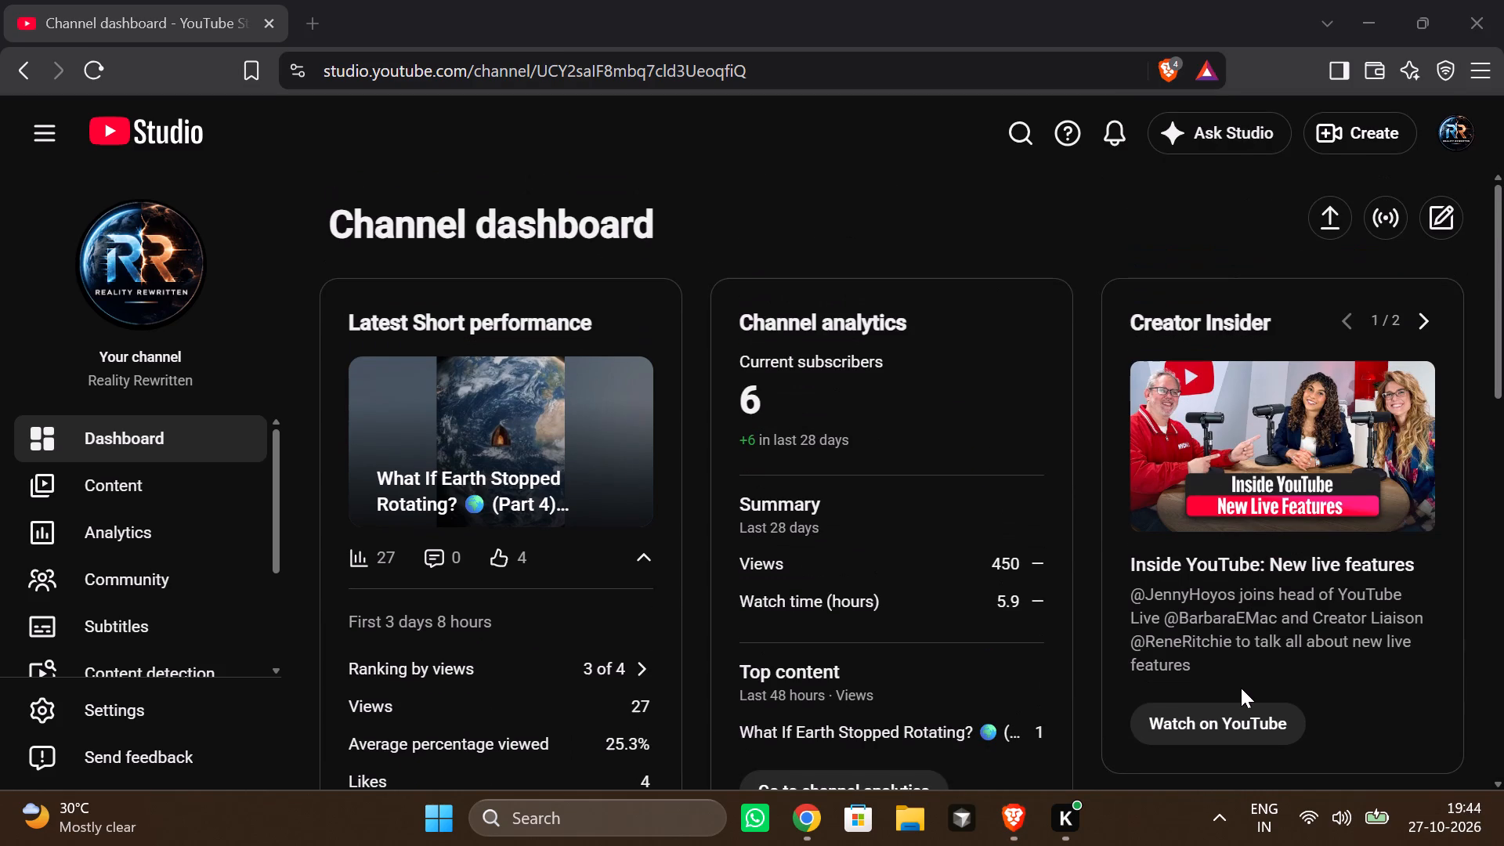
Reload the channel dashboard and examine the latest Short's performance, the channel analytics summary and the published videos.
left_click(129, 437)
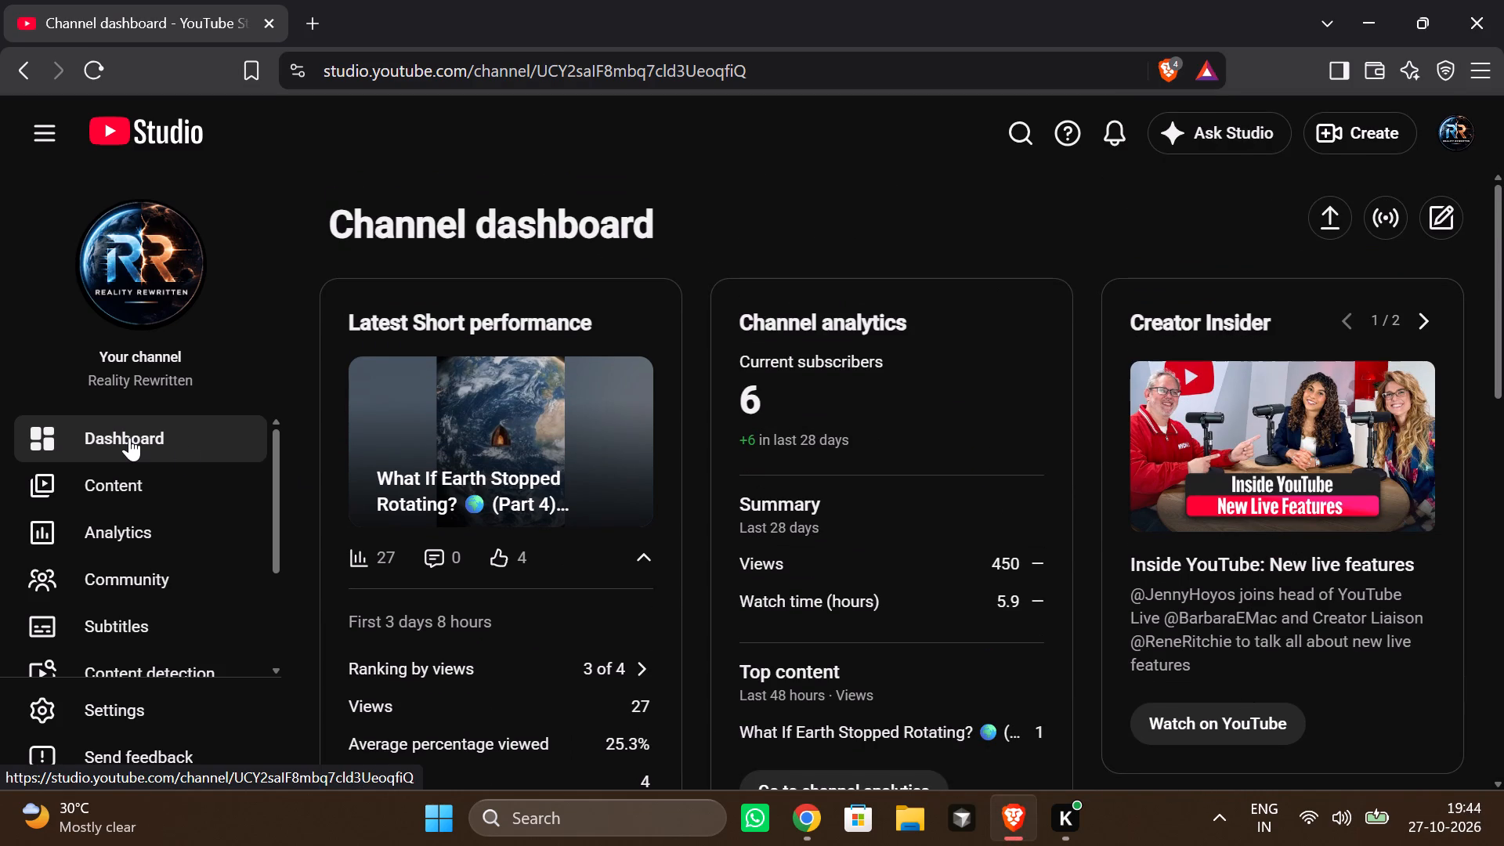
left_click(92, 64)
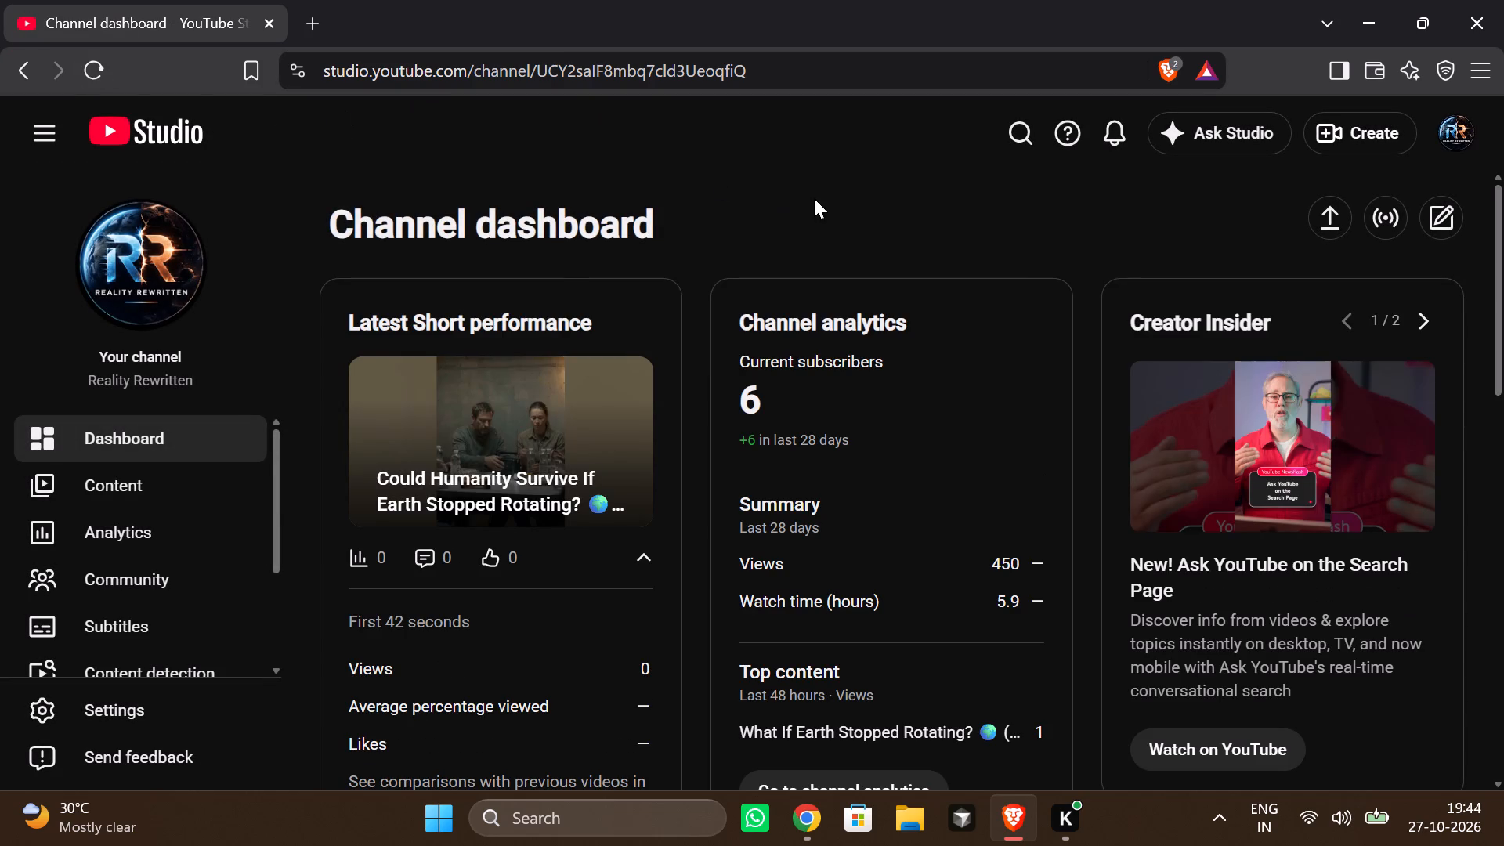
scroll(803, 286, "down", 2)
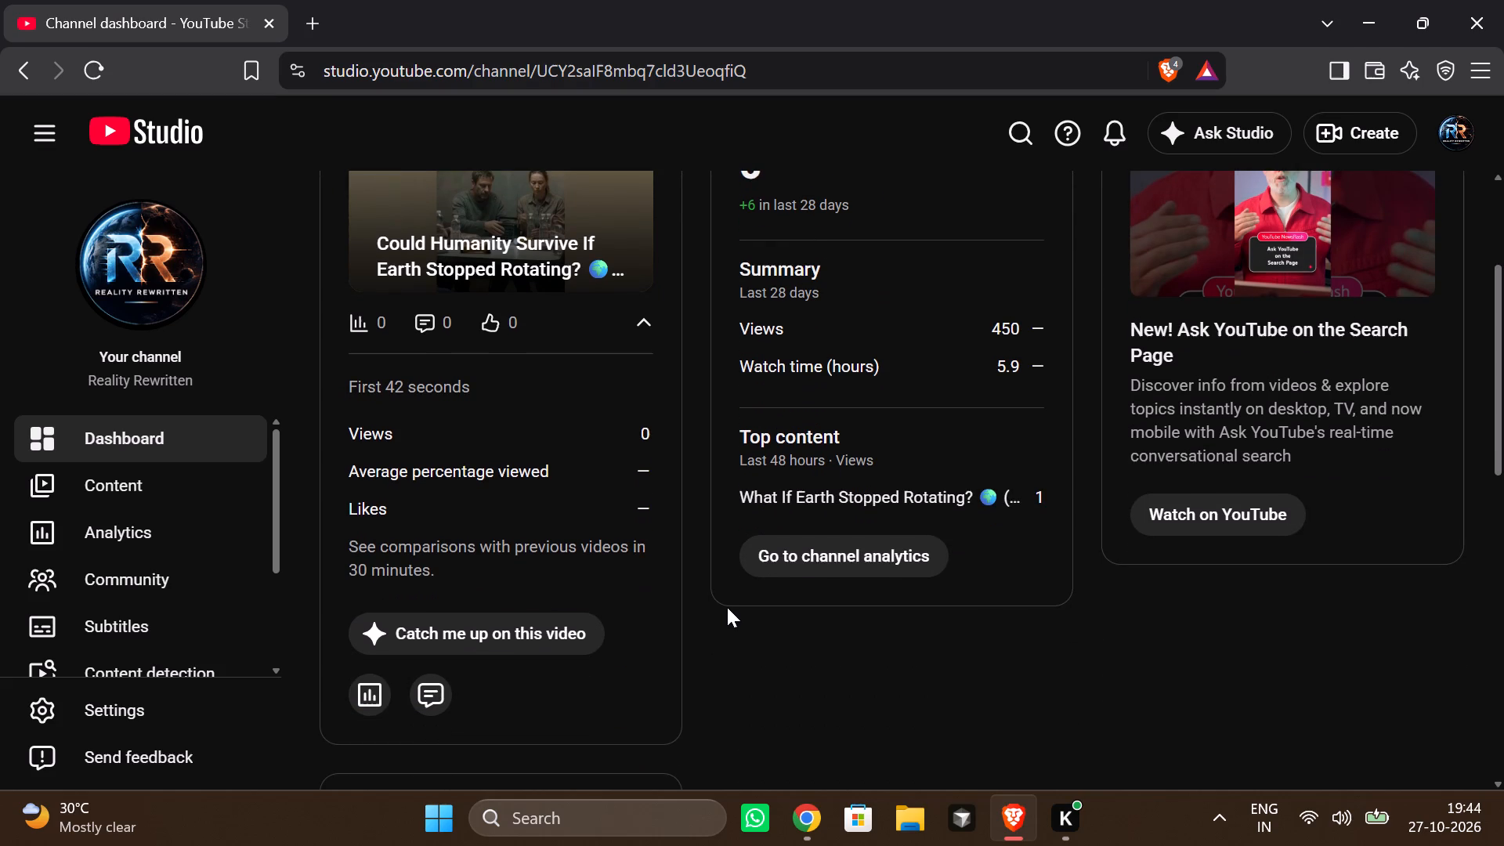
scroll(727, 607, "down", 2)
scroll(898, 543, "down", 1)
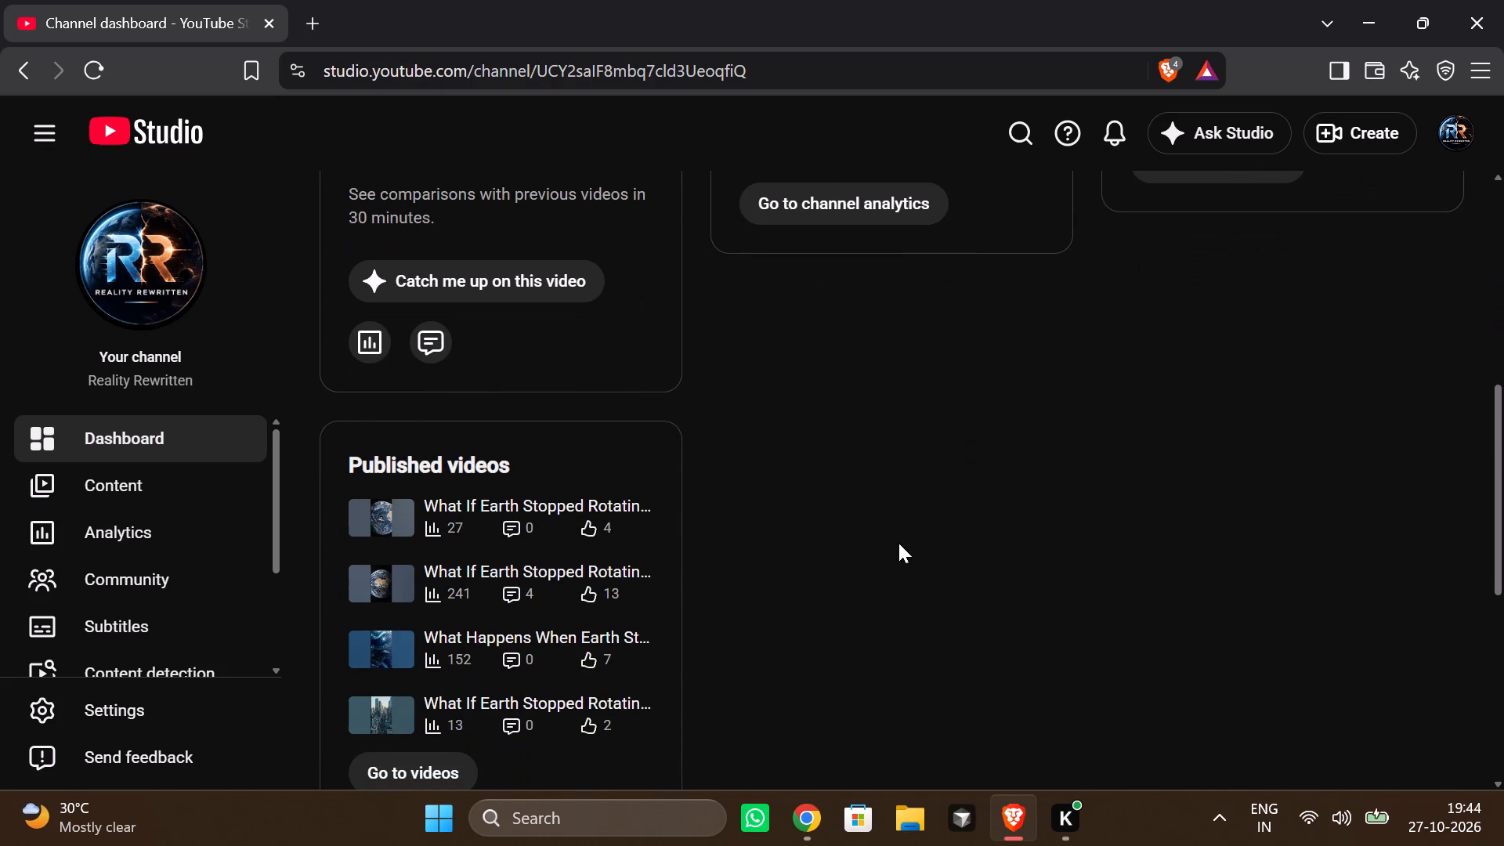
scroll(898, 543, "down", 1)
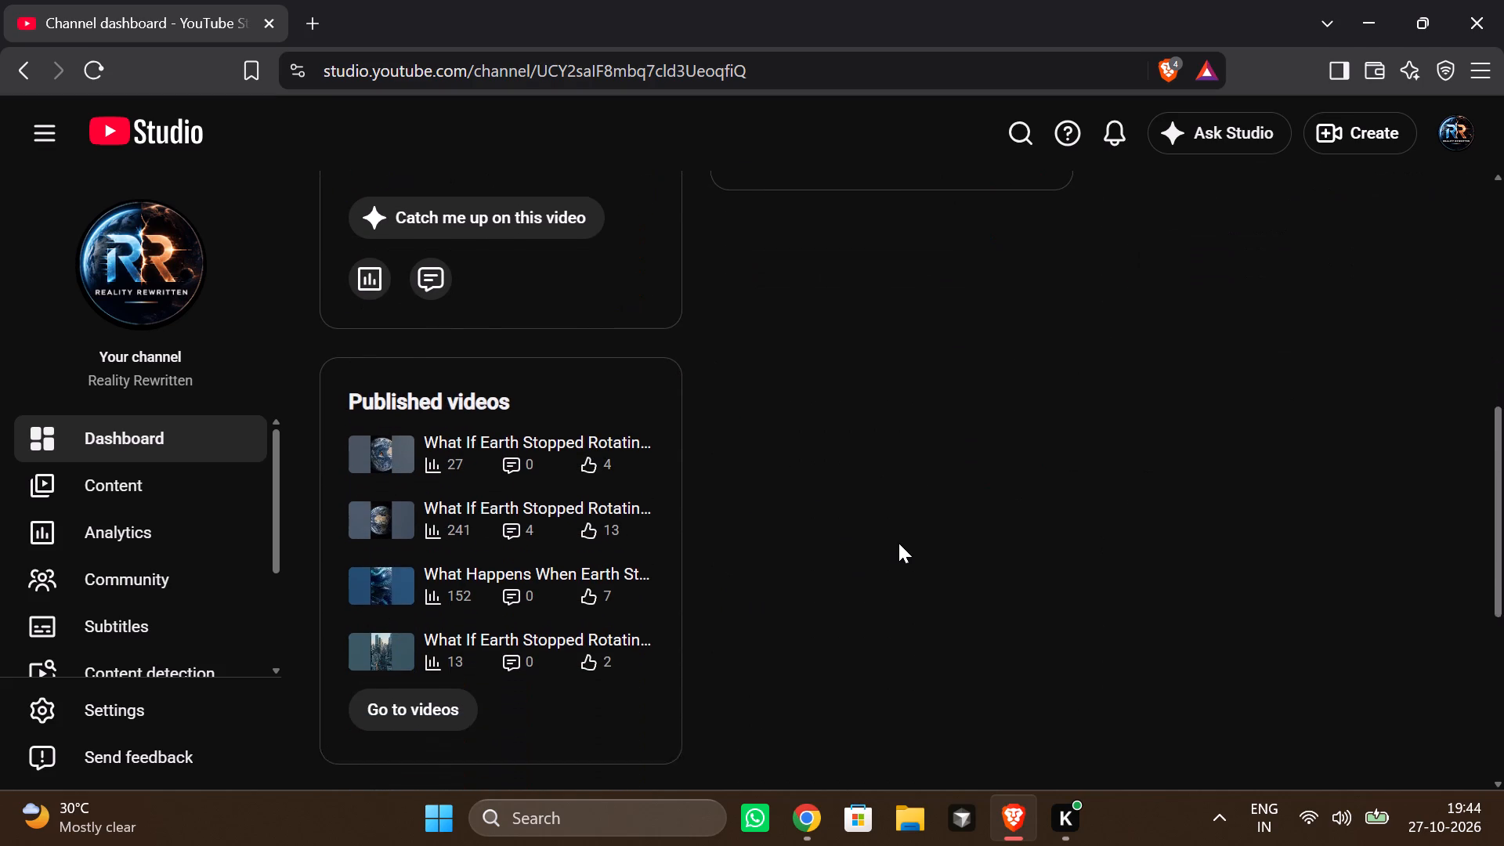
scroll(898, 543, "down", 4)
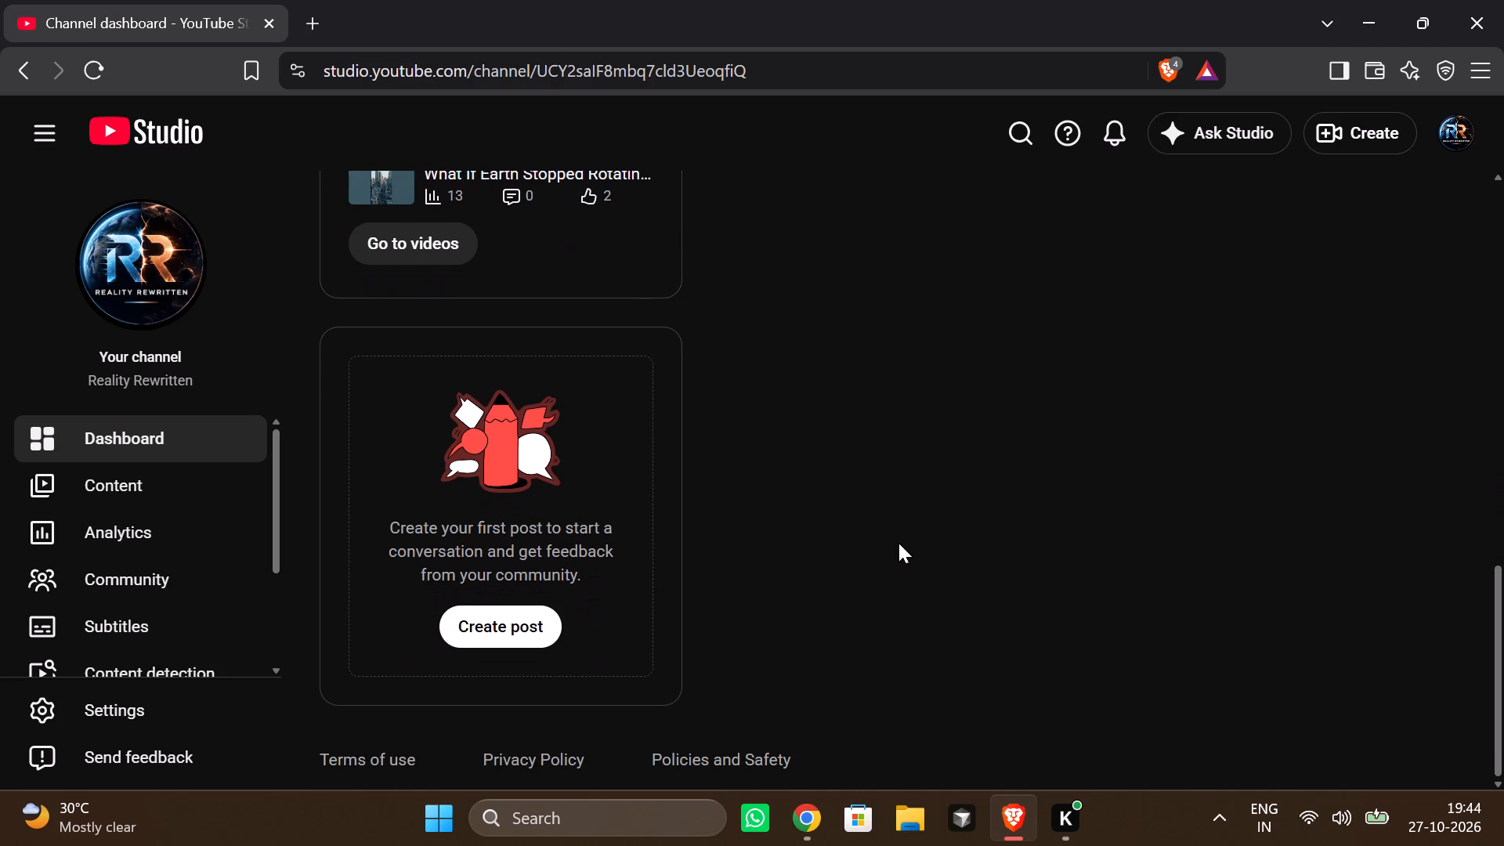
scroll(898, 543, "down", 4)
scroll(898, 543, "up", 8)
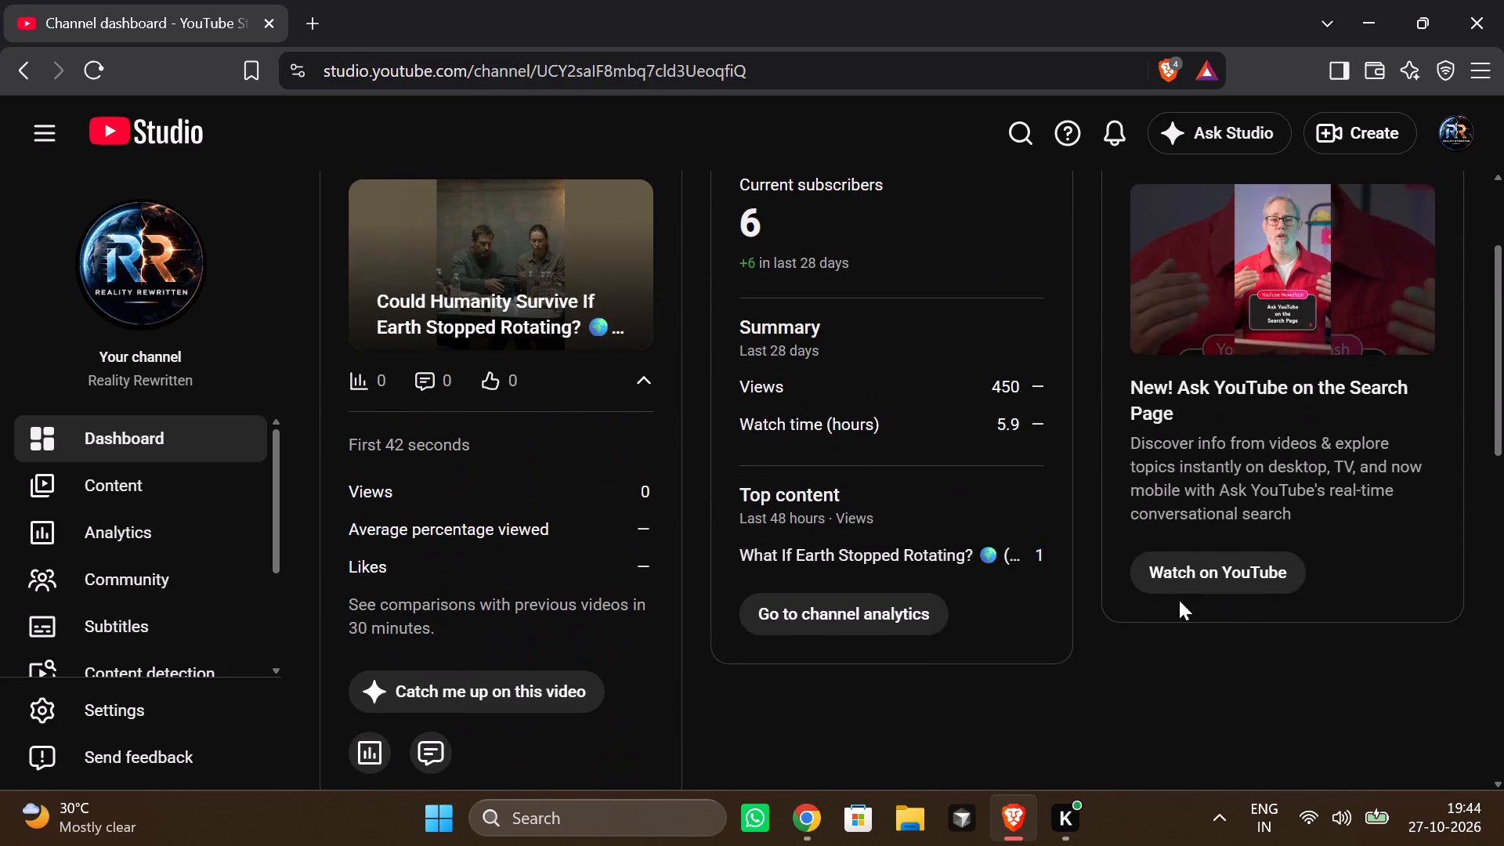
scroll(1137, 588, "up", 10)
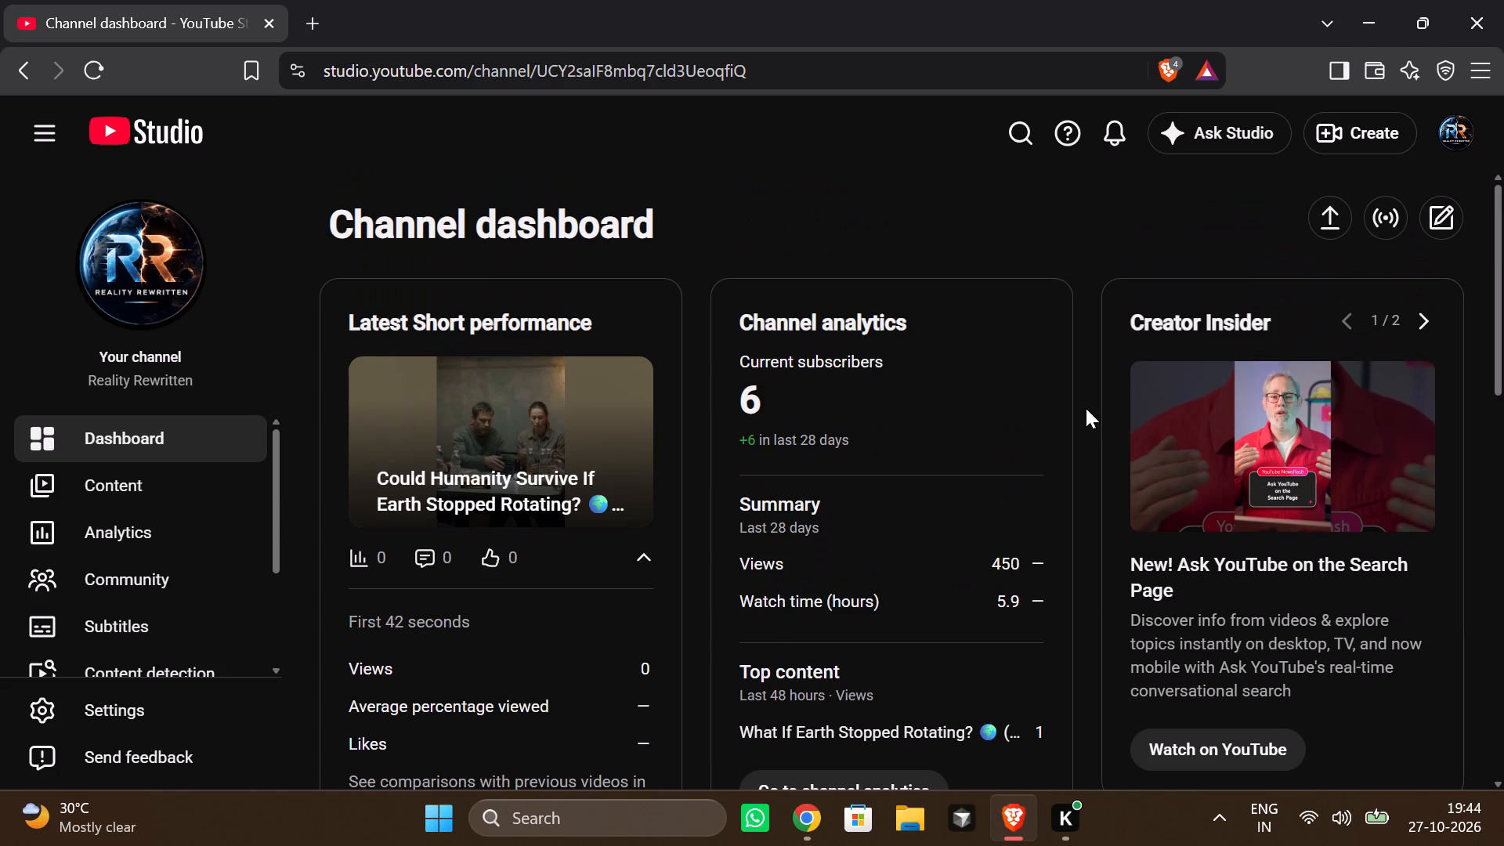
scroll(1080, 413, "down", 5)
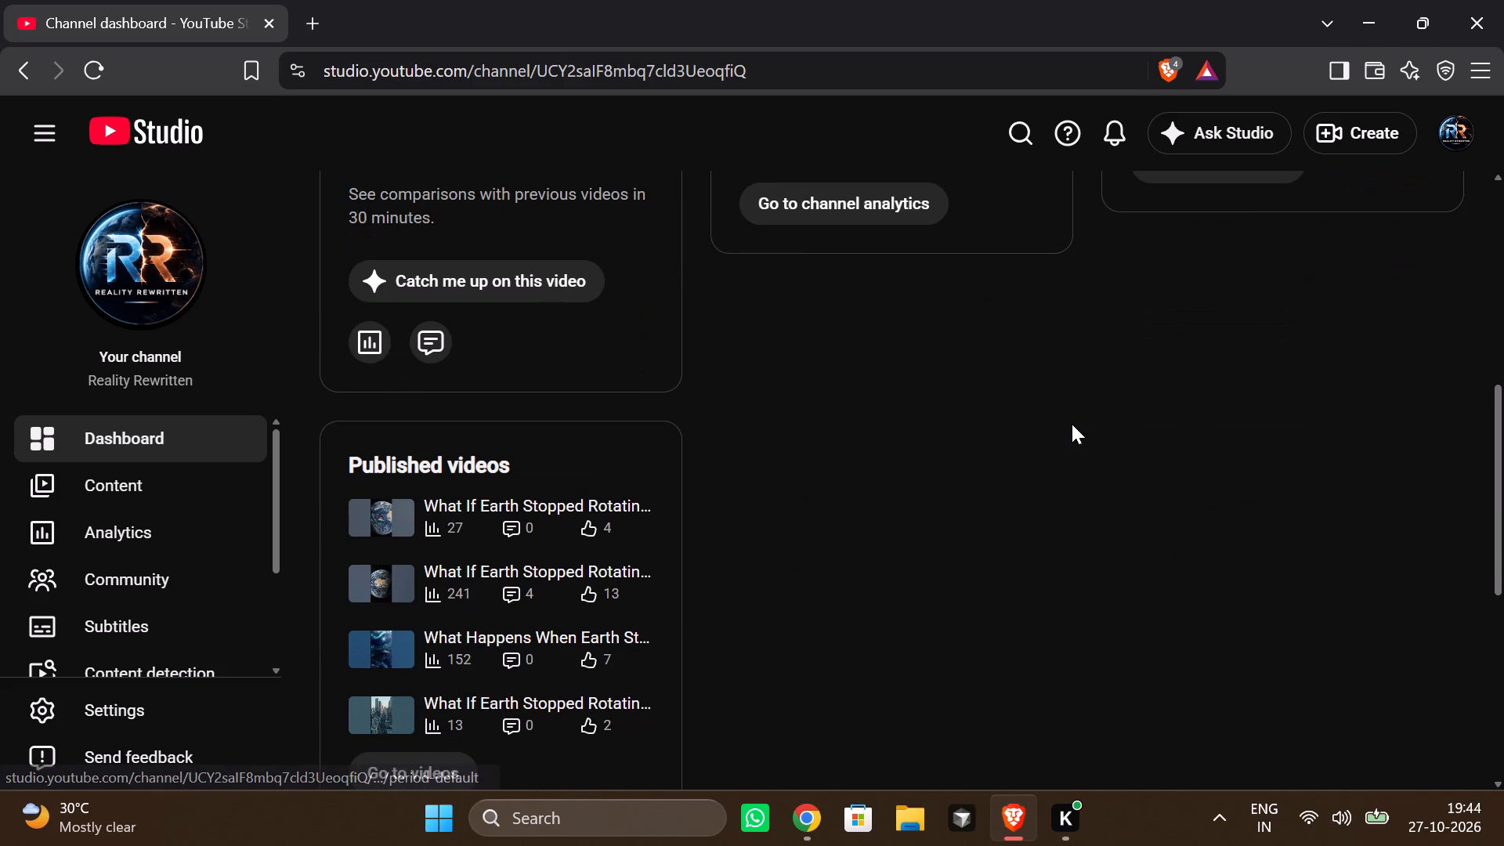
scroll(1069, 427, "up", 5)
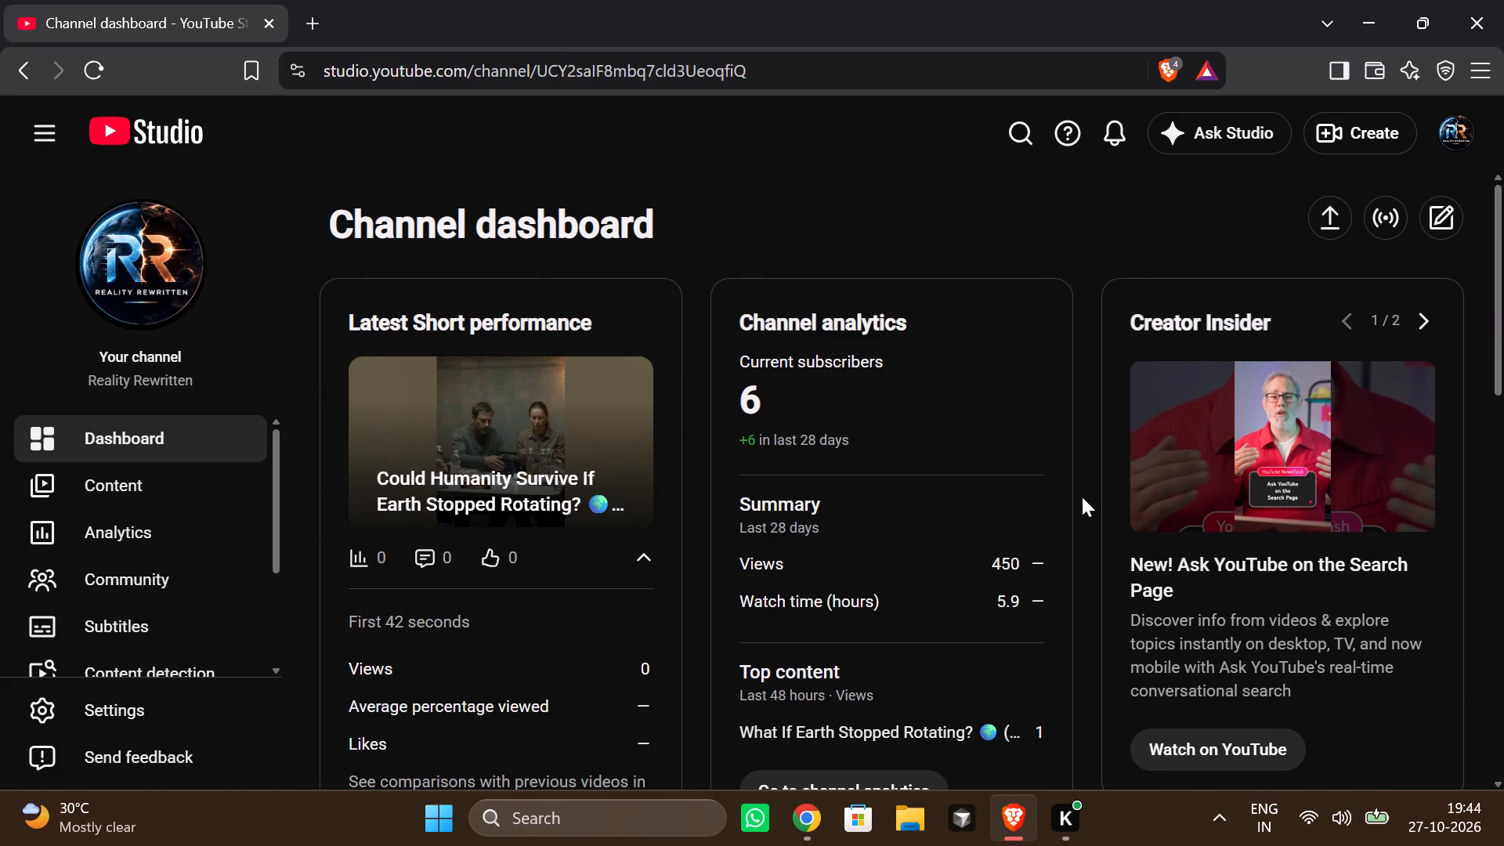
scroll(1083, 584, "down", 2)
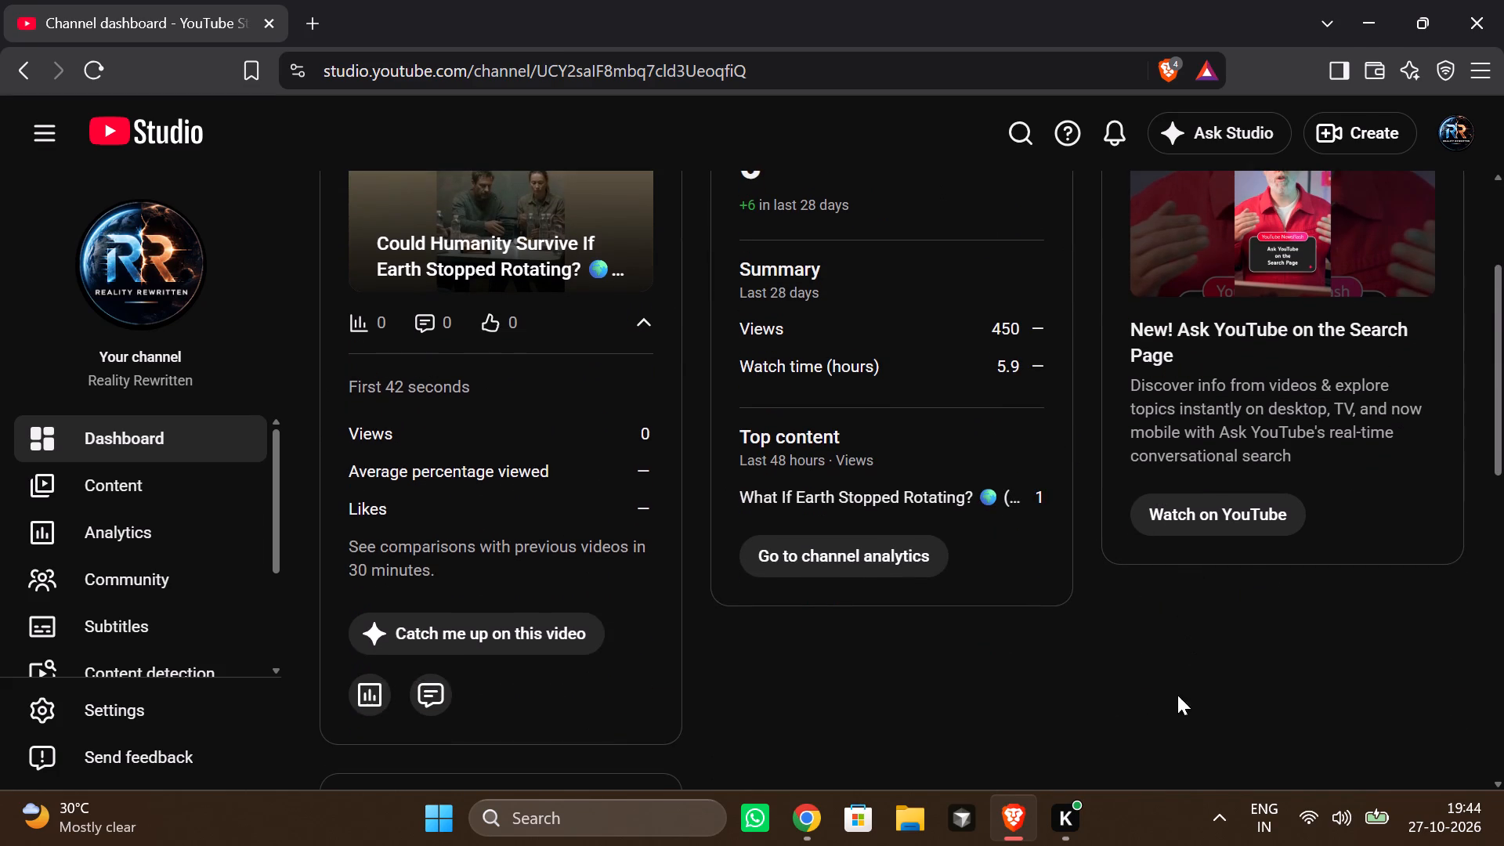